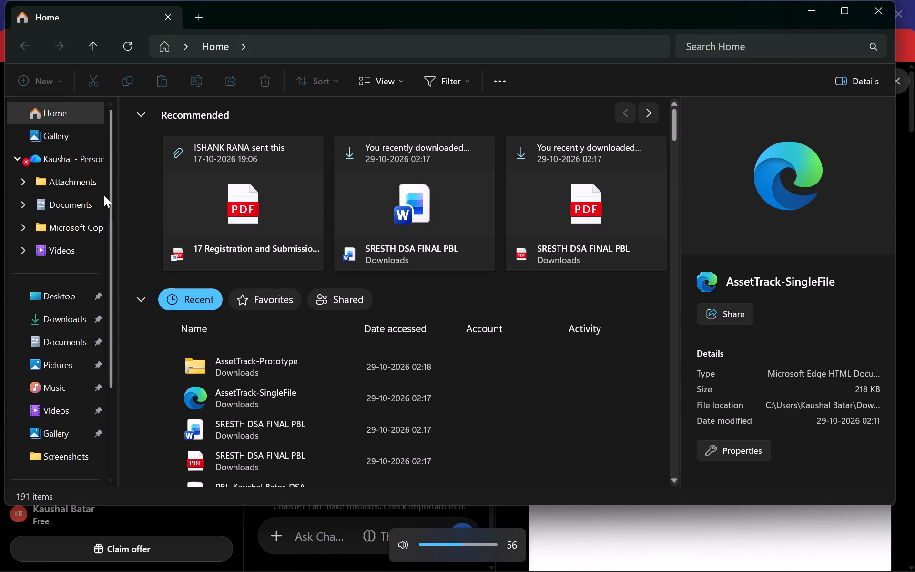
pyautogui.click(79, 316)
pyautogui.scroll(1, 226, 176)
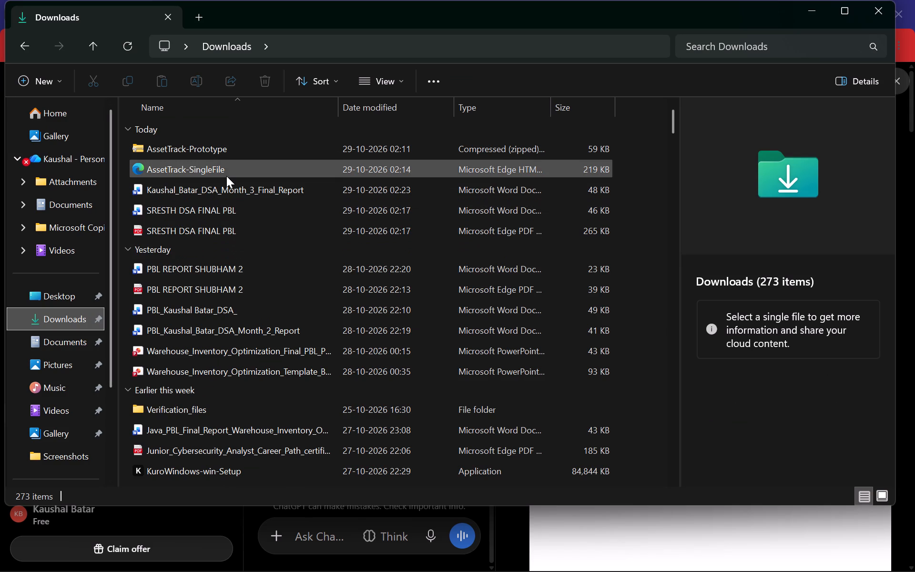
pyautogui.scroll(2, 226, 176)
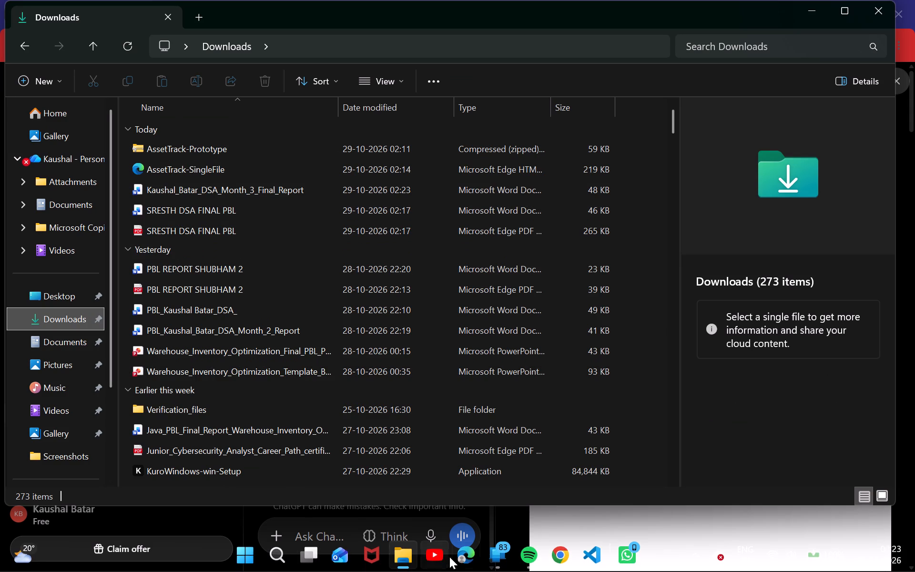
pyautogui.click(264, 188)
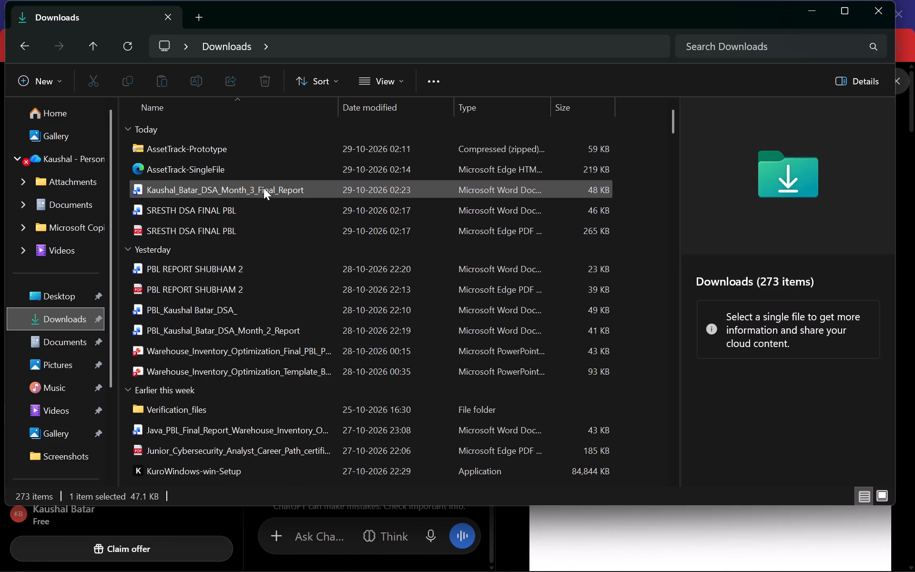
pyautogui.doubleClick(264, 188)
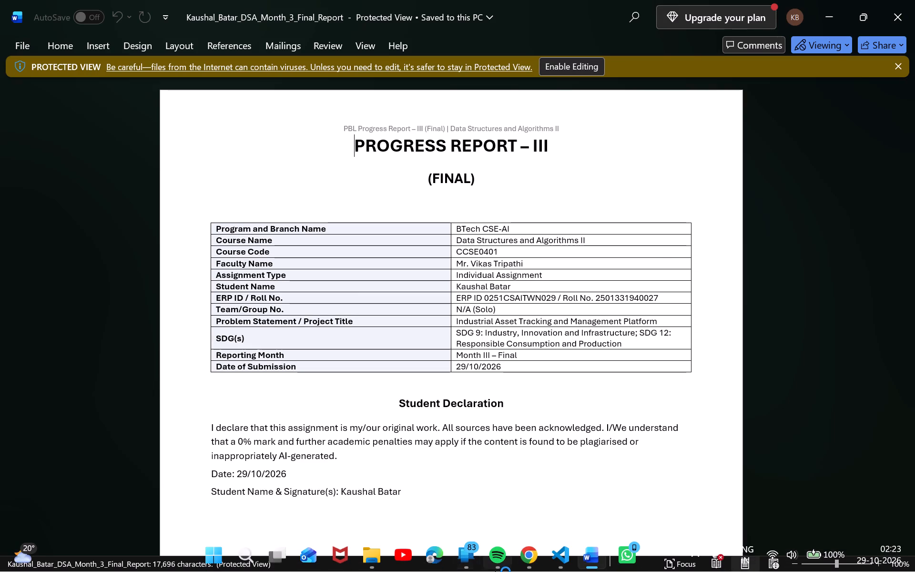
# Open the SRESTH DSA FINAL PBL Word document from the Downloads folder and enable editing in it.
pyautogui.click(376, 491)
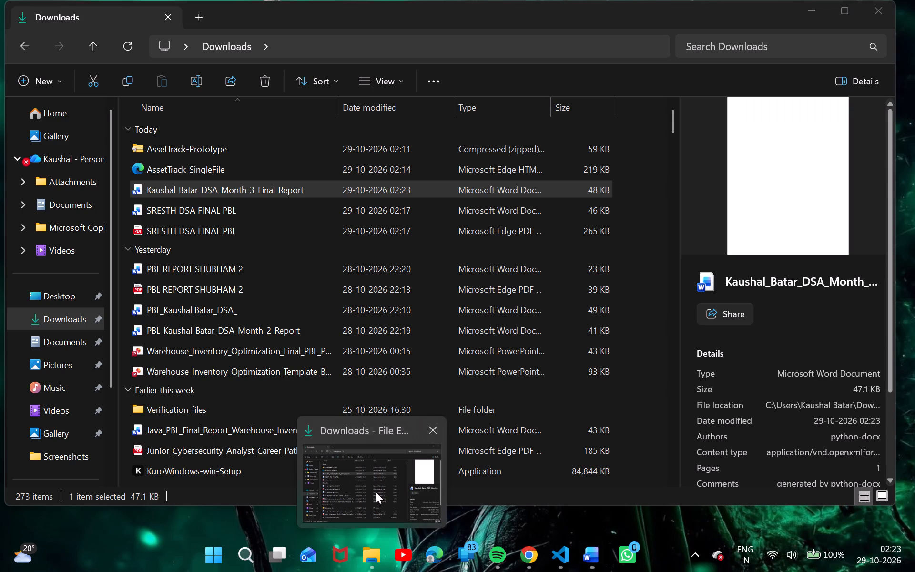
pyautogui.click(314, 209)
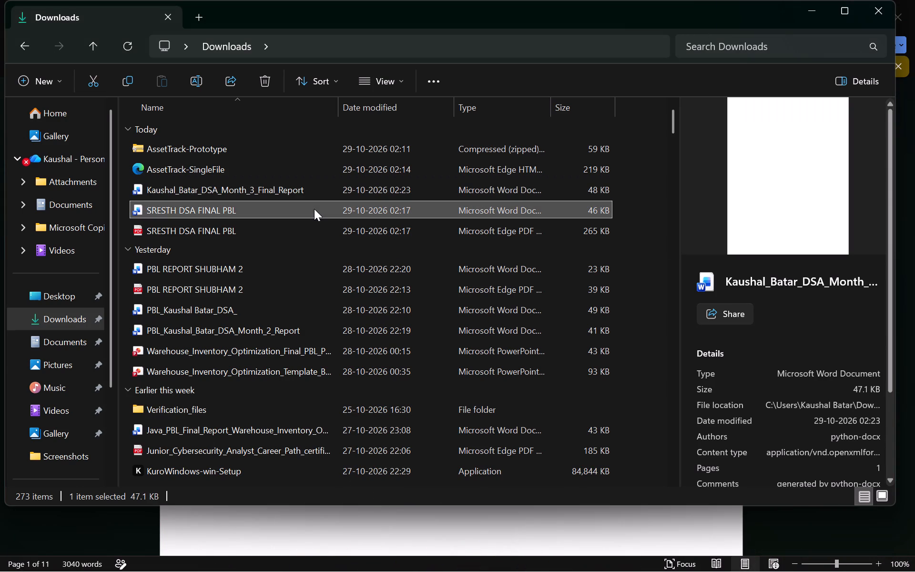
pyautogui.doubleClick(347, 208)
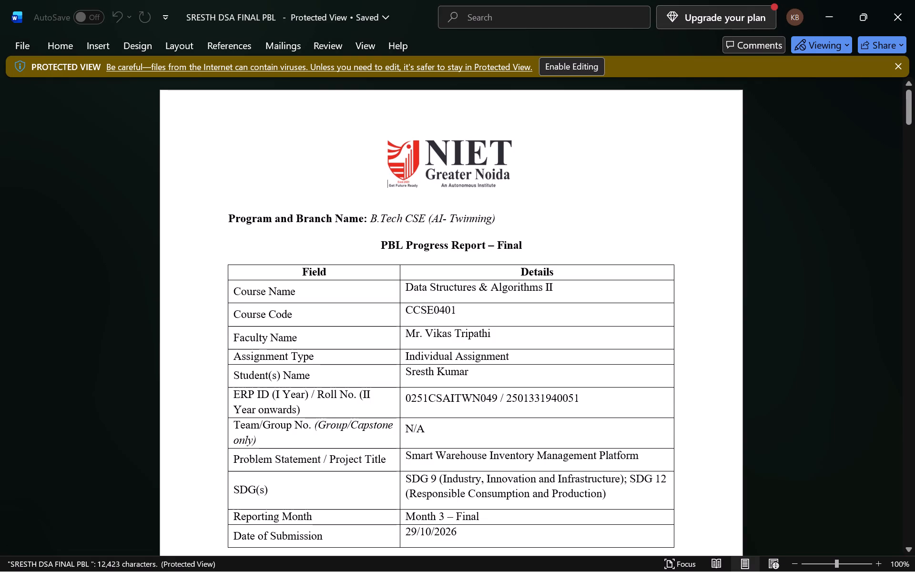
pyautogui.click(569, 73)
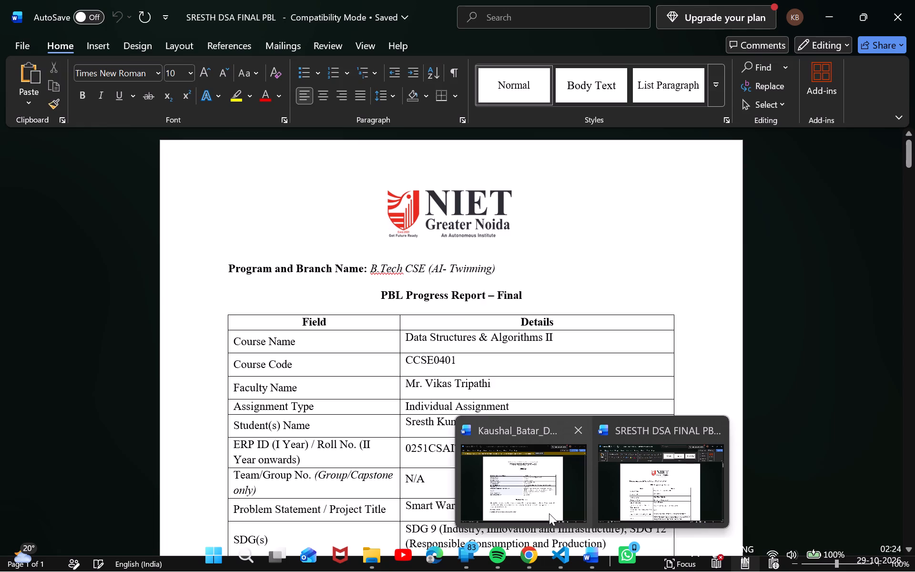
# Copy the NIET Greater Noida logo from the top of the SRESTH DSA FINAL PBL document.
pyautogui.click(544, 508)
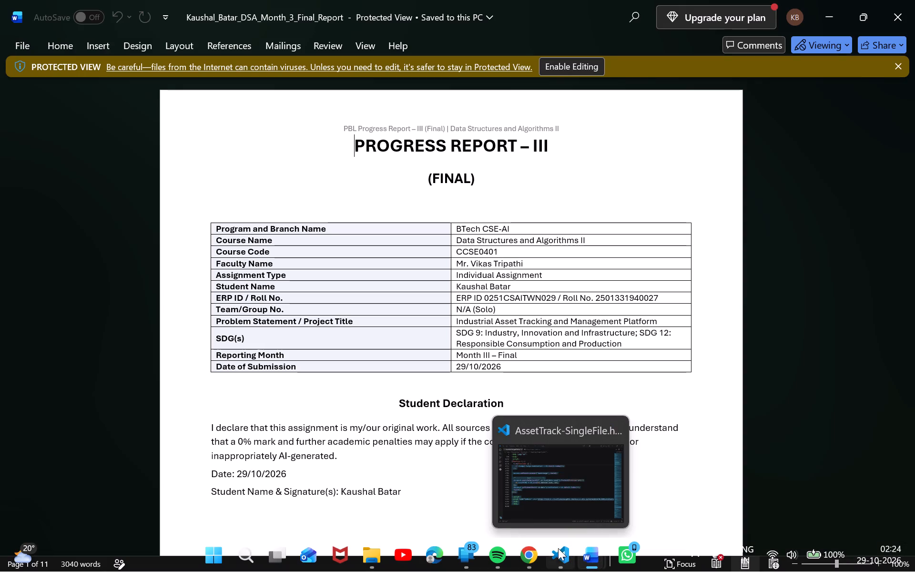
pyautogui.click(614, 429)
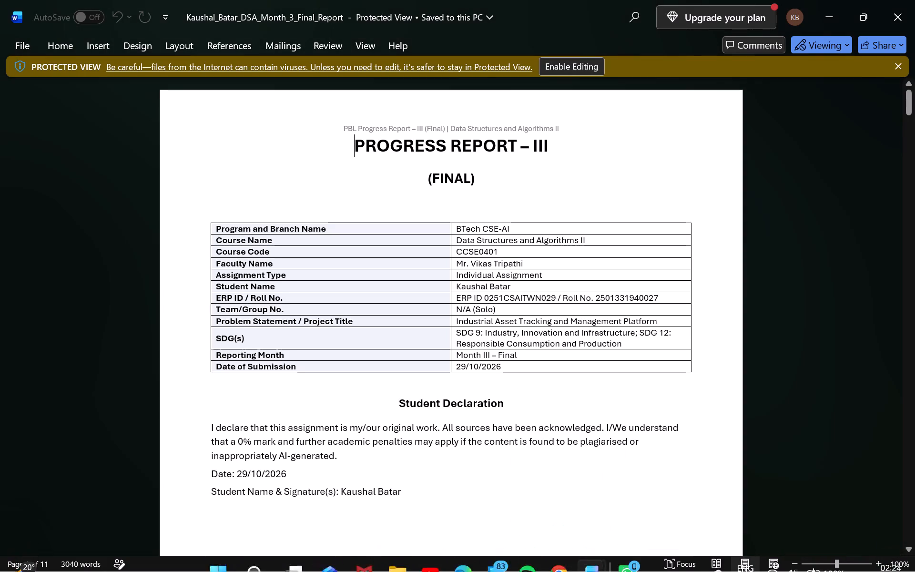
pyautogui.click(618, 477)
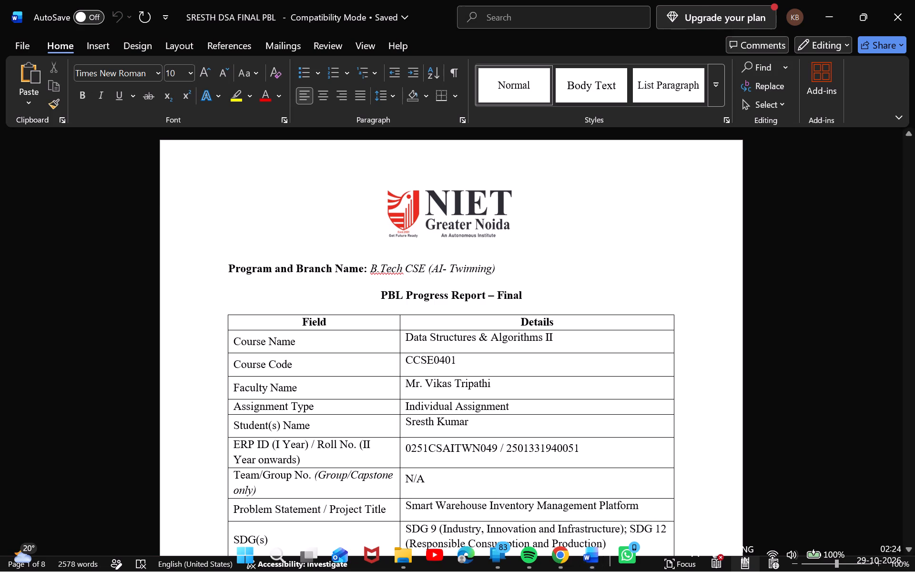
pyautogui.click(471, 224)
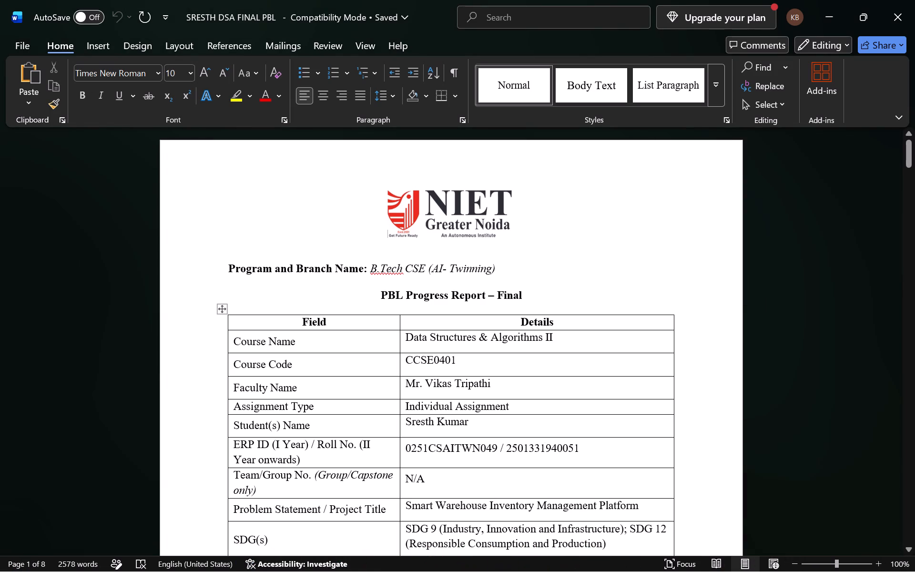
pyautogui.hotkey('ctrl', 'c')
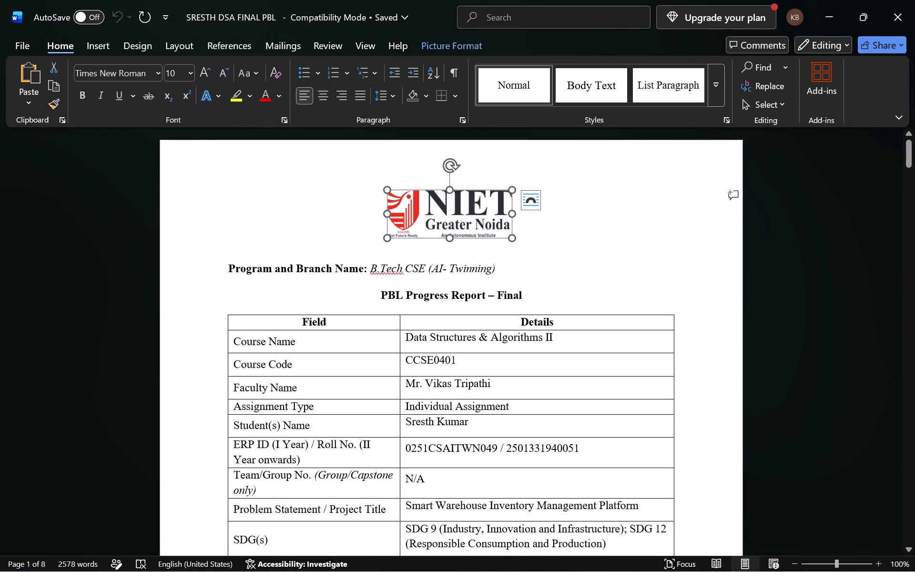
pyautogui.hotkey('ctrl', 'c')
pyautogui.hotkey('ctrl', 'c')
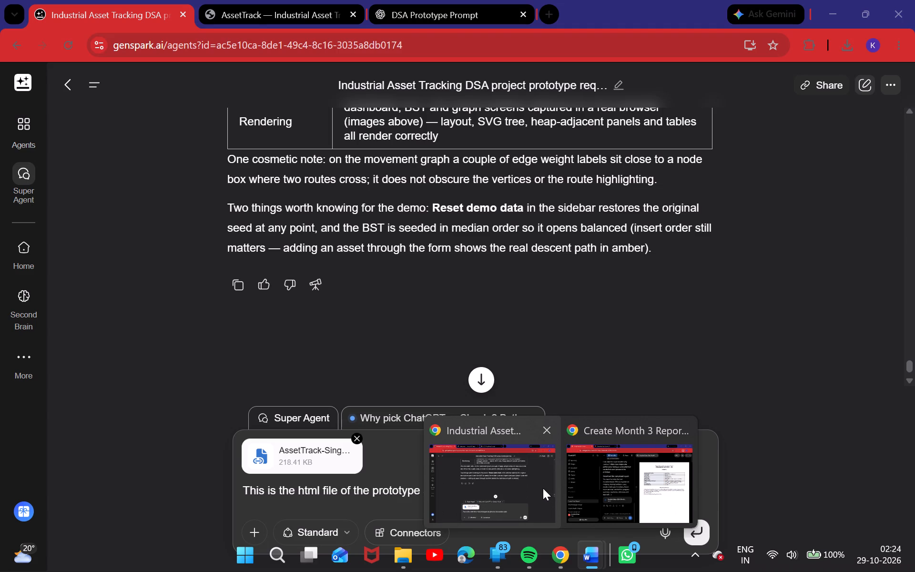
# Enable editing in the Month 3 report and paste the NIET logo above the PROGRESS REPORT – III title, adding two blank lines.
pyautogui.click(543, 500)
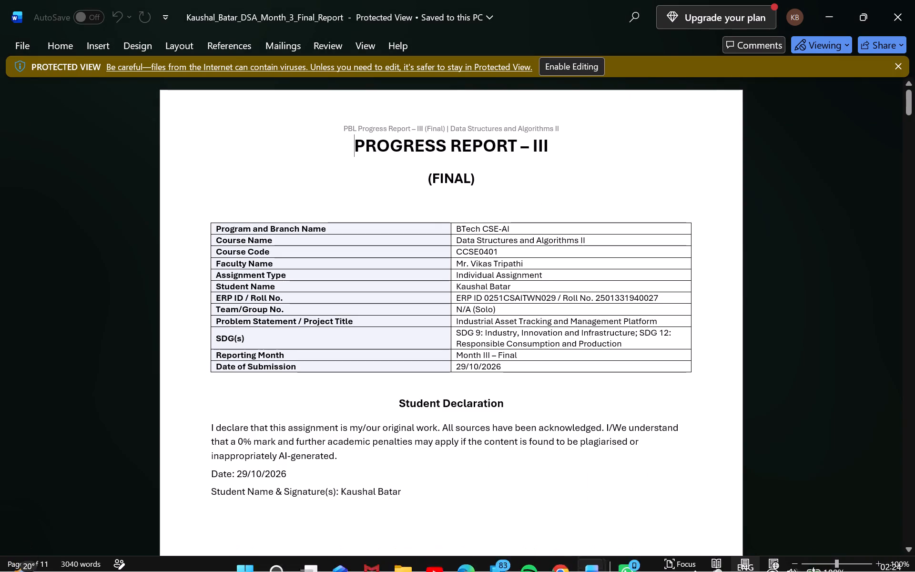
pyautogui.click(472, 110)
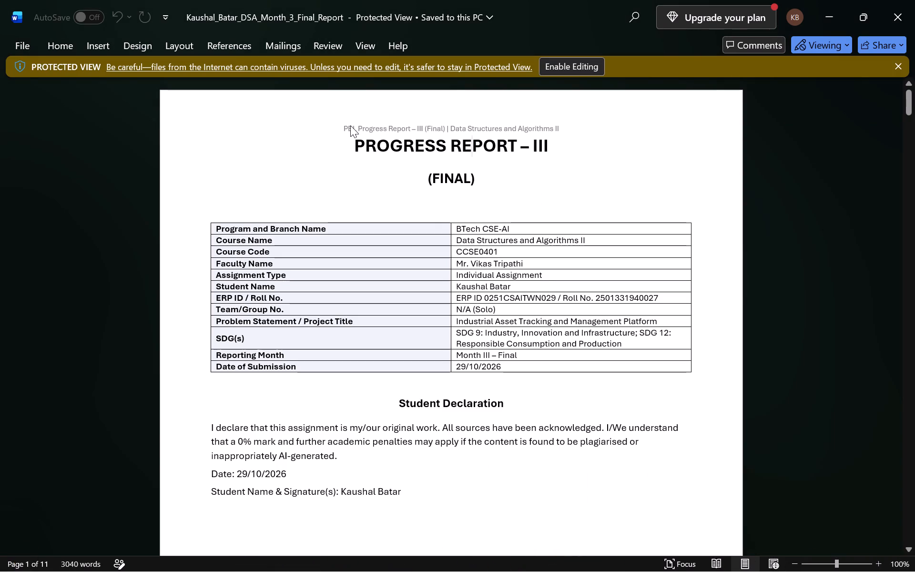
pyautogui.click(559, 71)
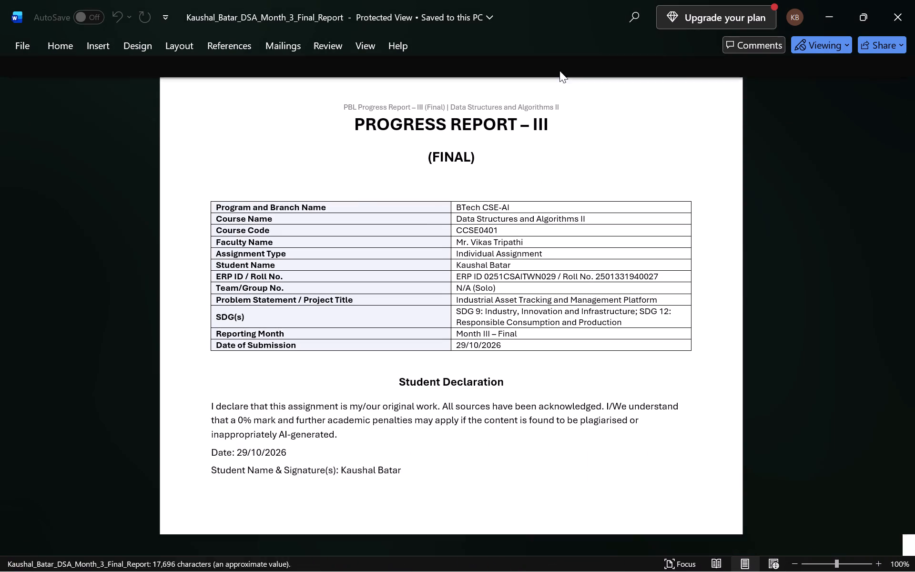
pyautogui.click(346, 174)
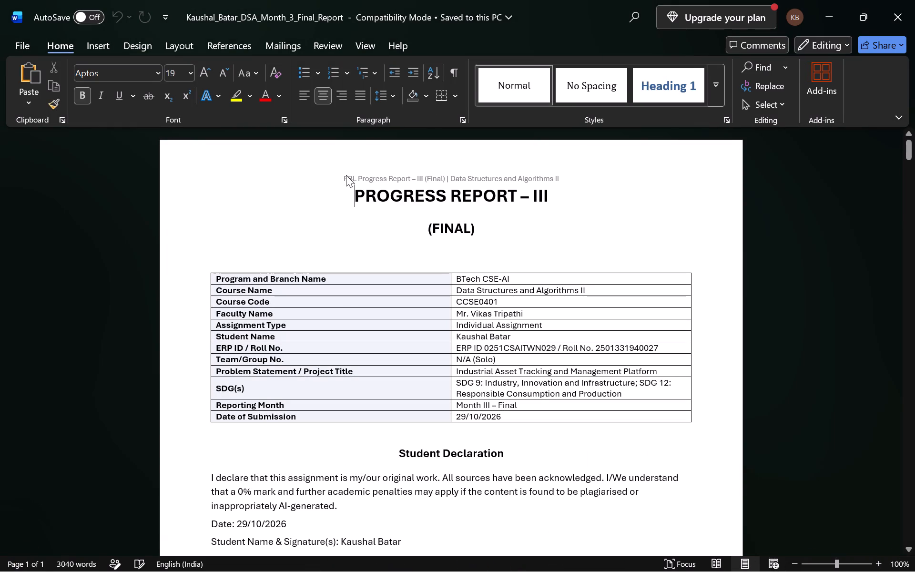
pyautogui.press('Return')
pyautogui.press('Return')
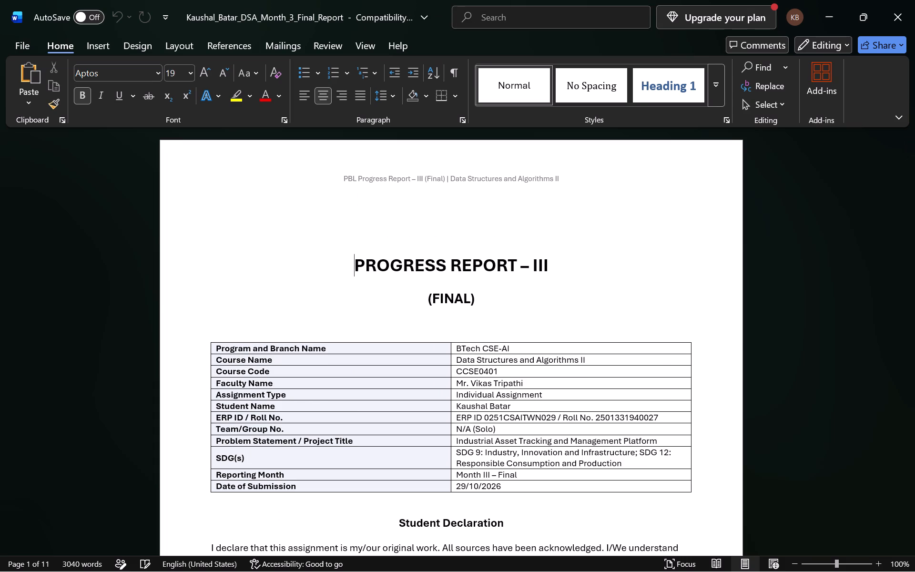
pyautogui.press('Up')
pyautogui.press('Up')
pyautogui.hotkey('ctrl', 'v')
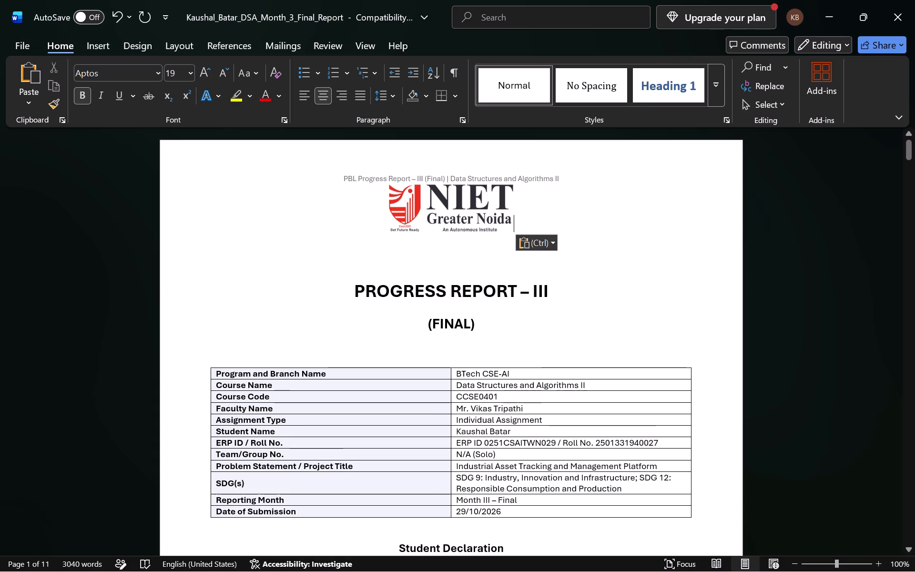
# Delete the header text "PBL Progress Report – III (Final) | Data Structures and Algorithms II" and return to the document body.
pyautogui.click(356, 178)
pyautogui.click(361, 174)
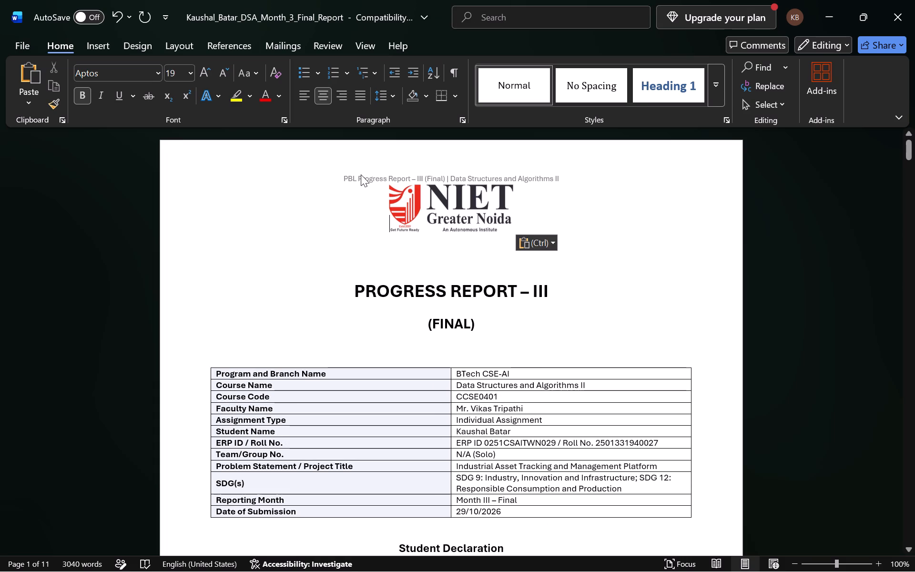
pyautogui.doubleClick(361, 174)
pyautogui.click(361, 174)
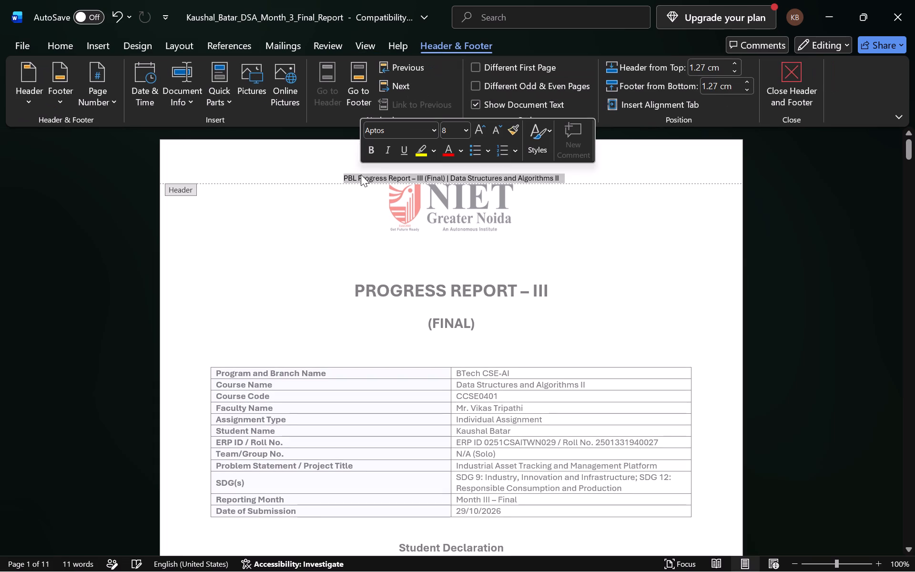
pyautogui.press('Delete')
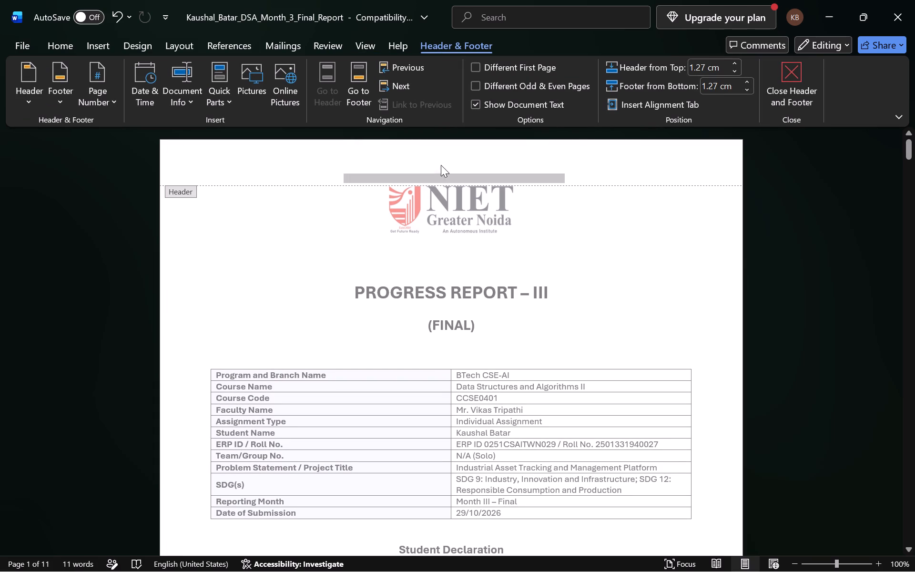
pyautogui.press('Delete')
pyautogui.click(385, 204)
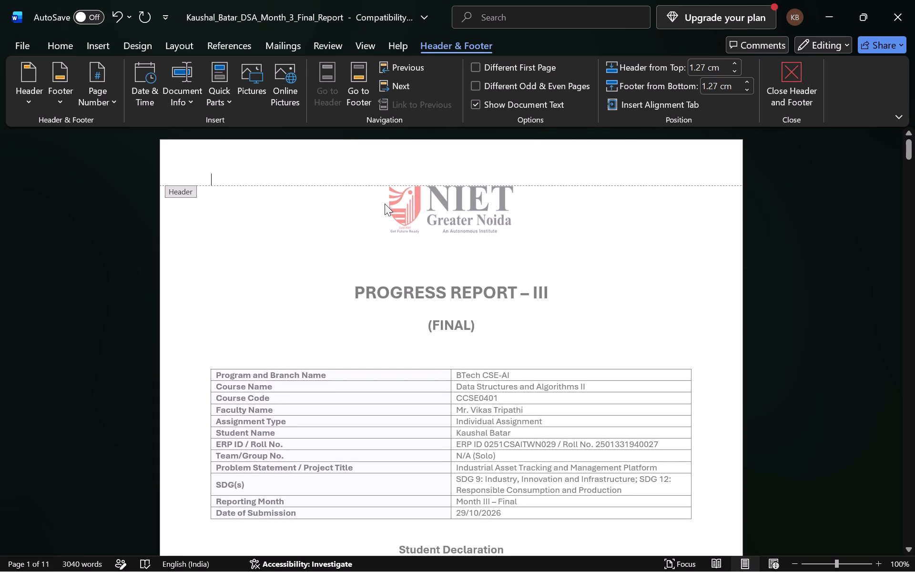
pyautogui.click(282, 323)
pyautogui.tripleClick(249, 428)
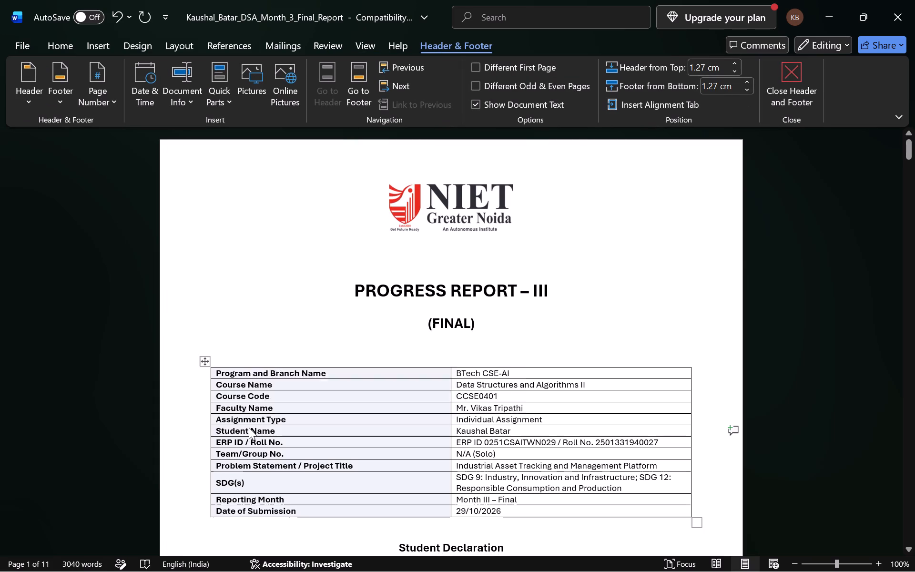
pyautogui.doubleClick(249, 428)
# Copy the "Program and Branch Name: B.Tech CSE (AI- Twinning)" line from the SRESTH document, leaving the report's cursor below its logo.
pyautogui.click(275, 264)
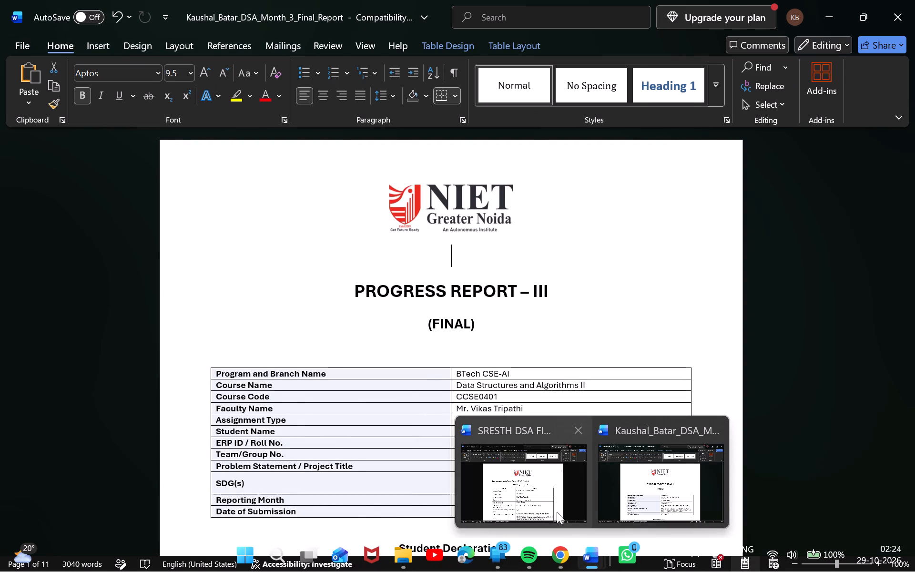
pyautogui.click(543, 493)
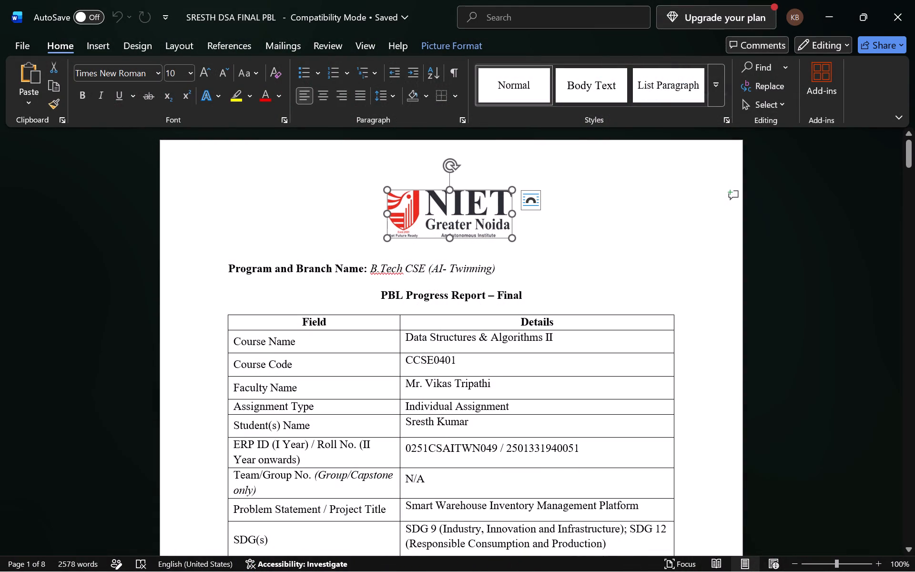
pyautogui.moveTo(521, 269); pyautogui.dragTo(239, 246)
pyautogui.hotkey('ctrl', 'c')
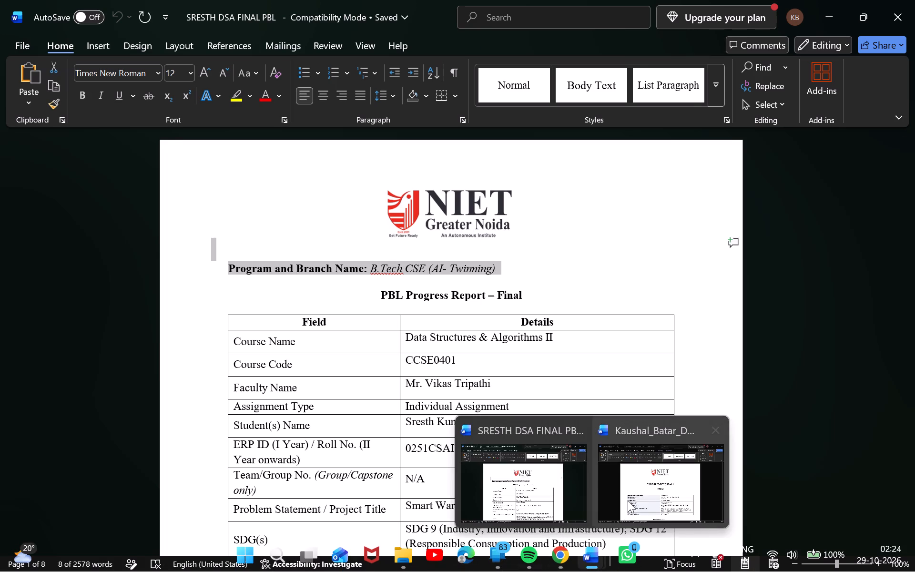
# Paste the copied "Program and Branch Name: B.Tech CSE (AI- Twinning)" line below the logo in the Month 3 report.
pyautogui.click(641, 491)
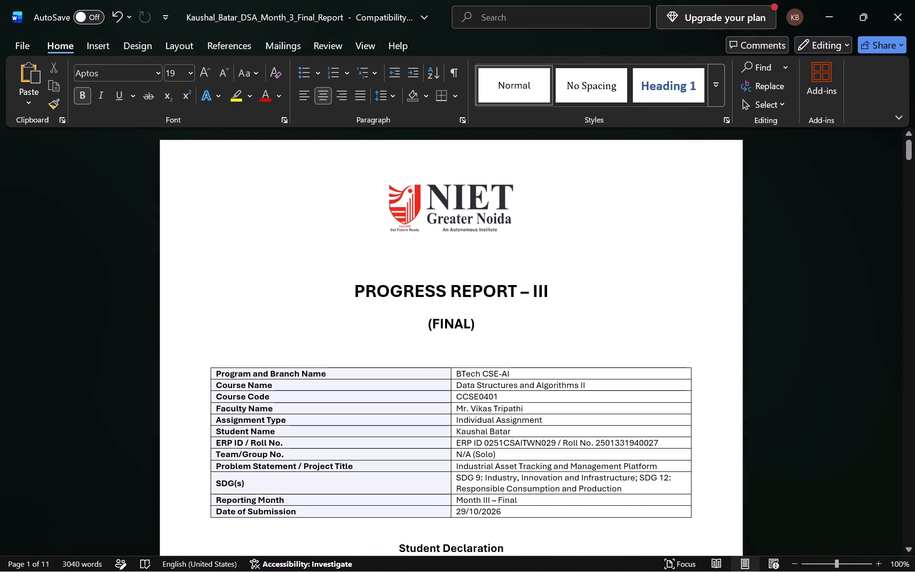
pyautogui.hotkey('ctrl', 'v')
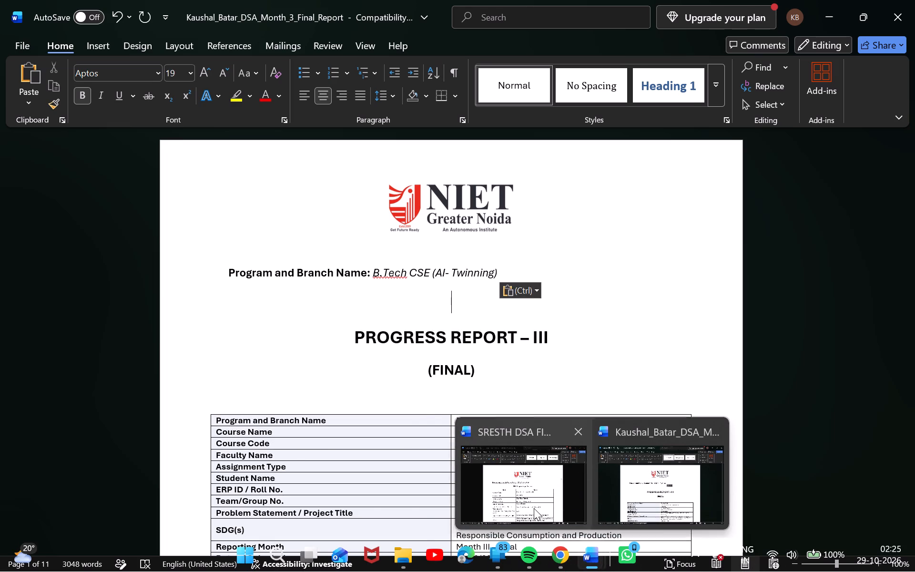
# Copy the "PBL Progress Report – Final" heading from the SRESTH document and paste it below the report's Program and Branch Name line.
pyautogui.click(527, 502)
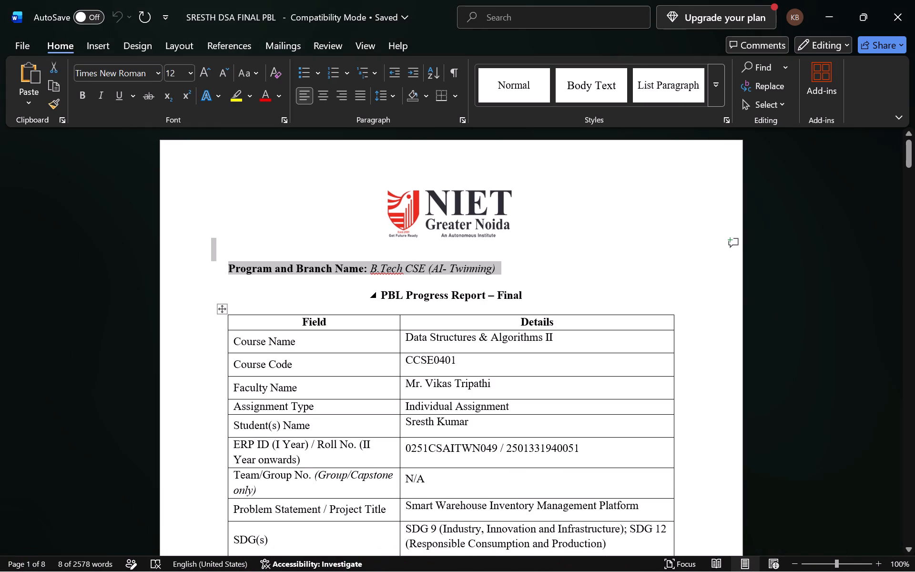
pyautogui.moveTo(537, 297); pyautogui.dragTo(371, 295)
pyautogui.hotkey('ctrl', 'c')
pyautogui.hotkey('ctrl', 'c')
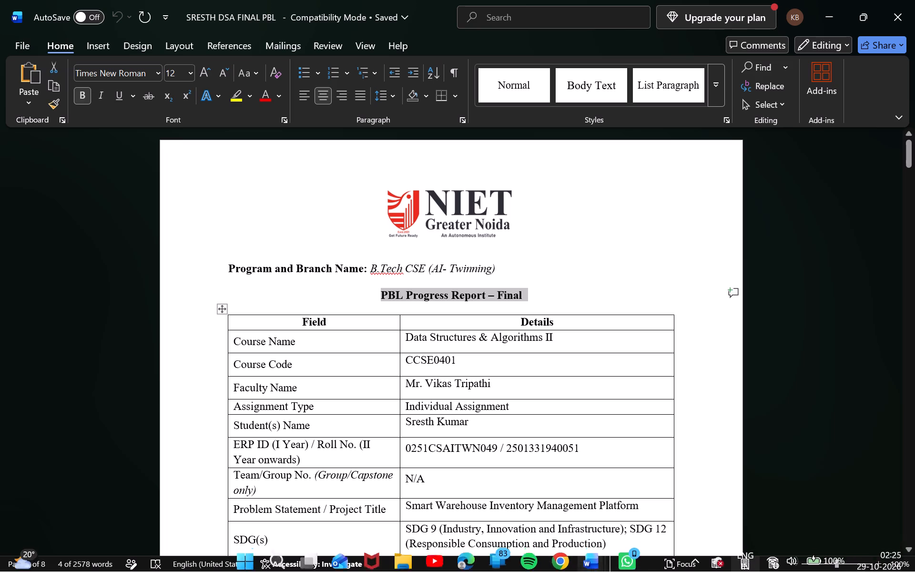
pyautogui.click(633, 500)
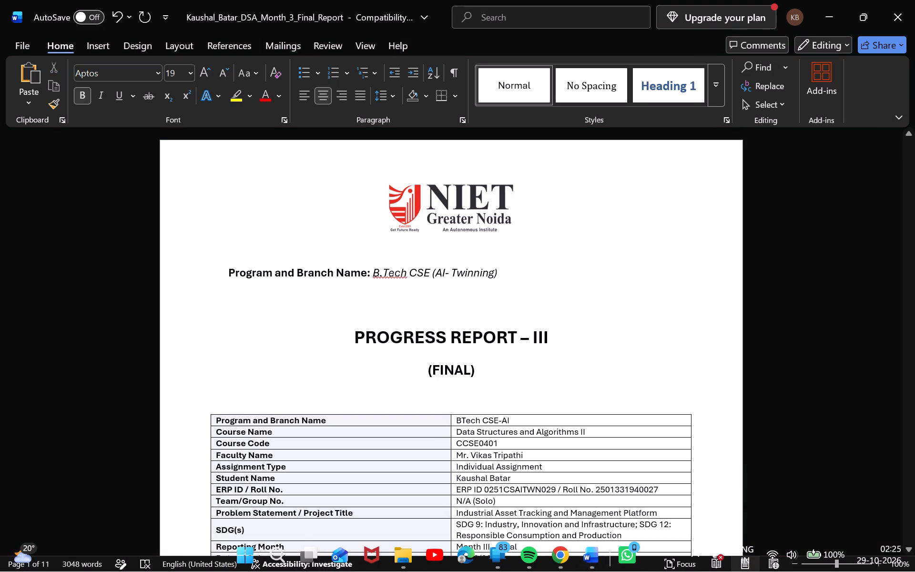
pyautogui.hotkey('ctrl', 'v')
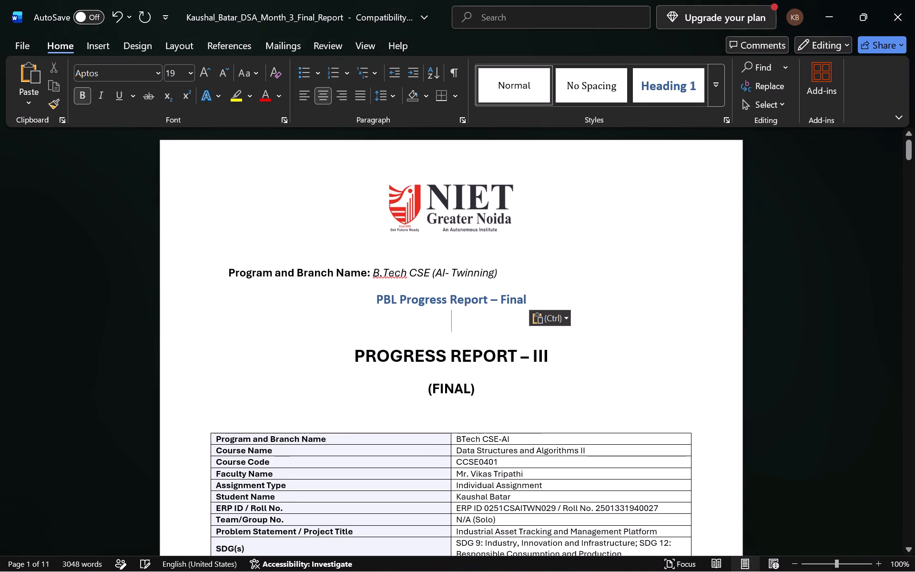
# Delete the old "PROGRESS REPORT – III (FINAL)" title and one leftover blank line above the details table.
pyautogui.moveTo(495, 389); pyautogui.dragTo(374, 358)
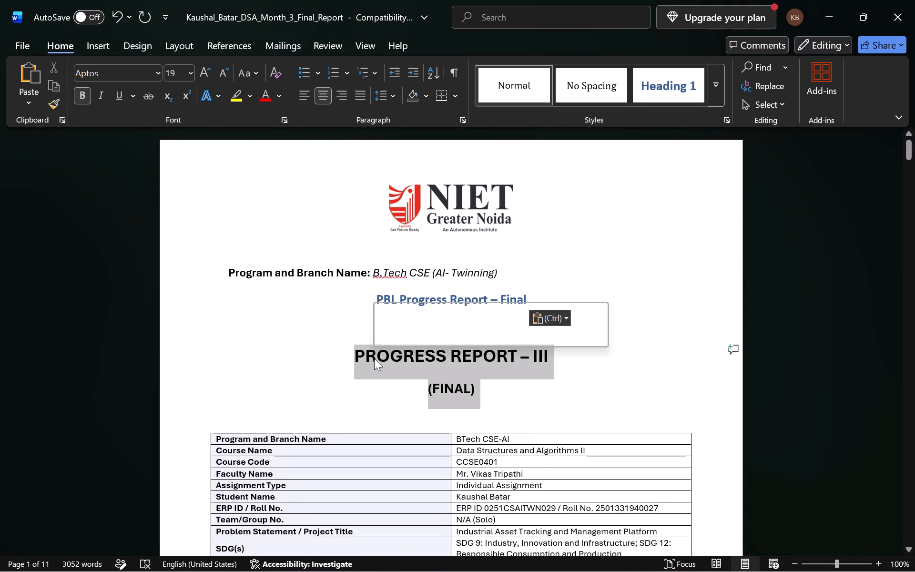
pyautogui.press('BackSpace')
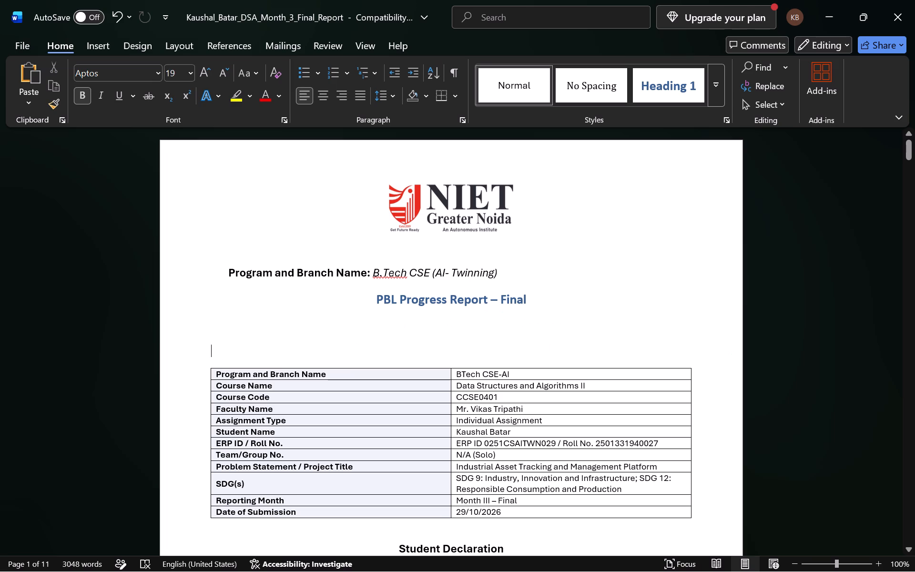
pyautogui.press('BackSpace')
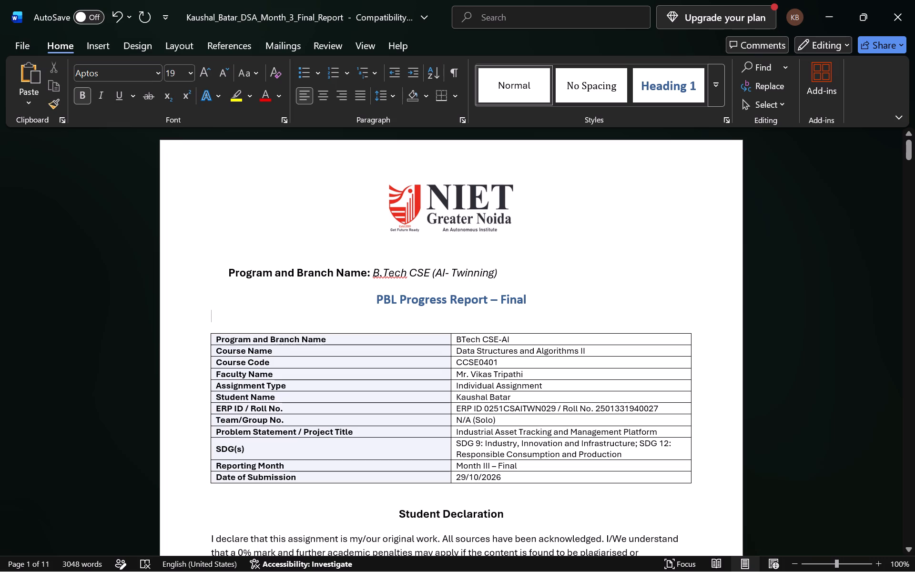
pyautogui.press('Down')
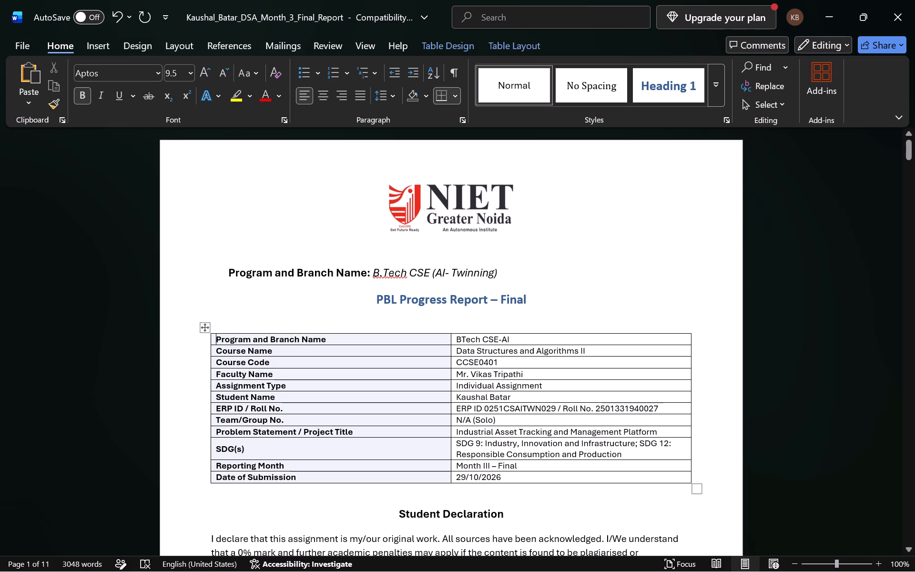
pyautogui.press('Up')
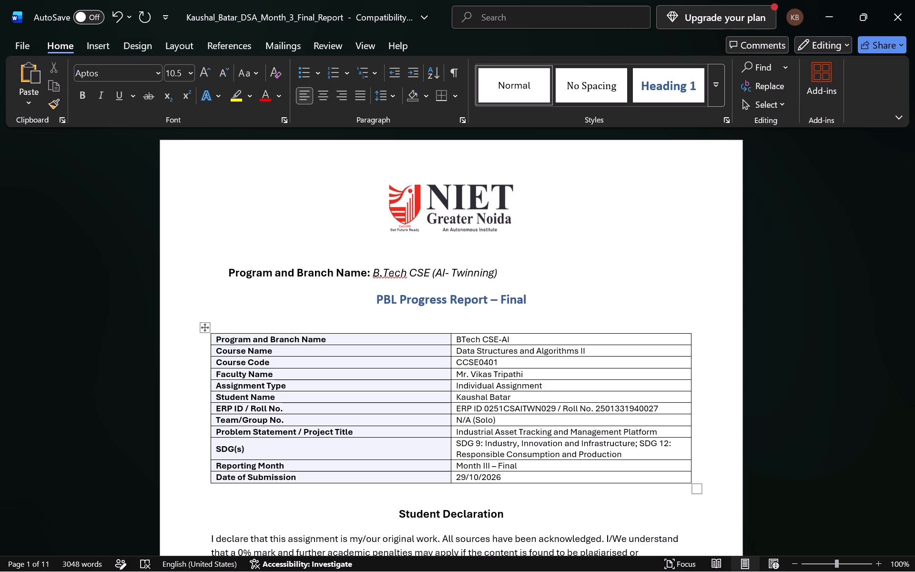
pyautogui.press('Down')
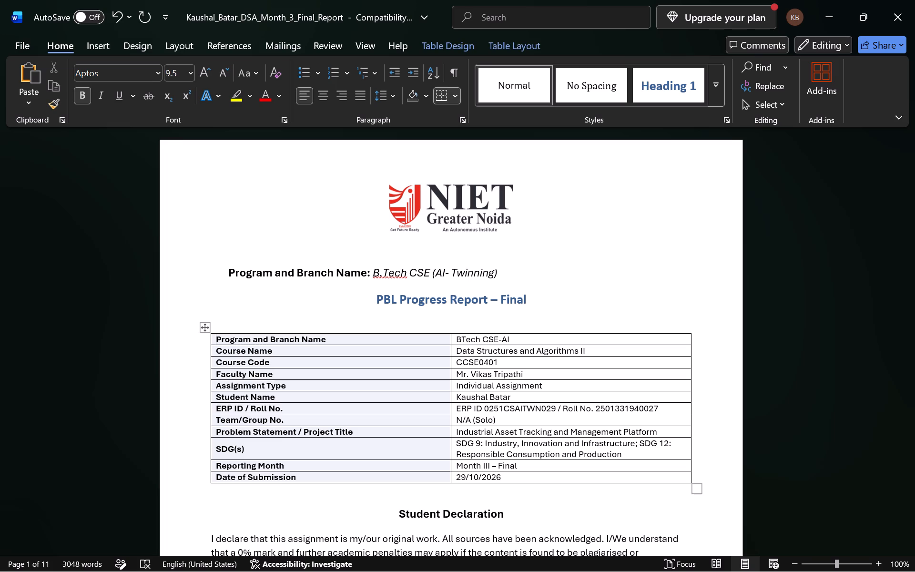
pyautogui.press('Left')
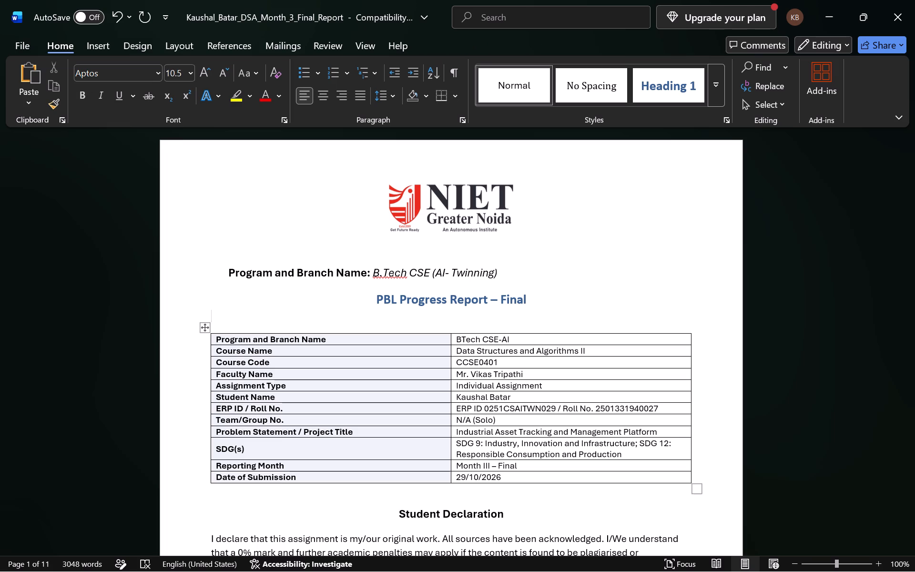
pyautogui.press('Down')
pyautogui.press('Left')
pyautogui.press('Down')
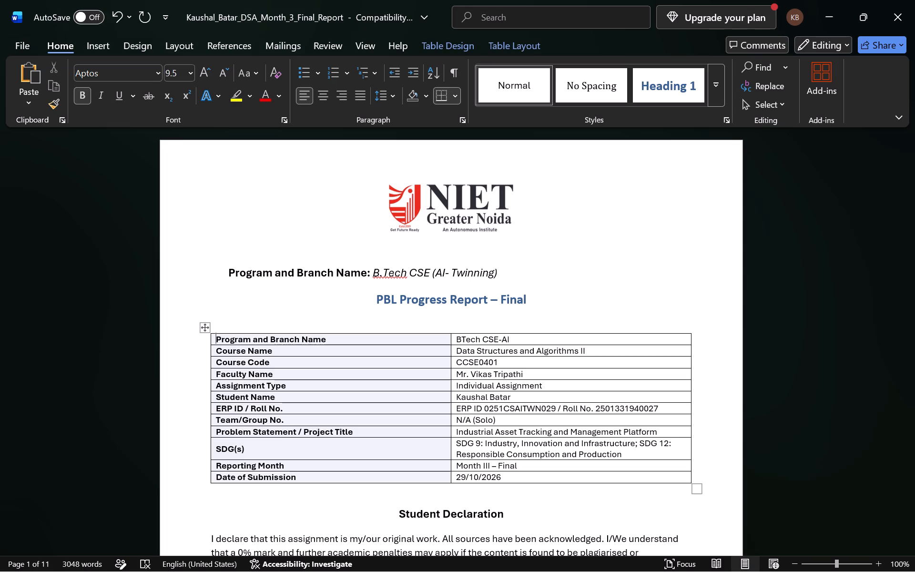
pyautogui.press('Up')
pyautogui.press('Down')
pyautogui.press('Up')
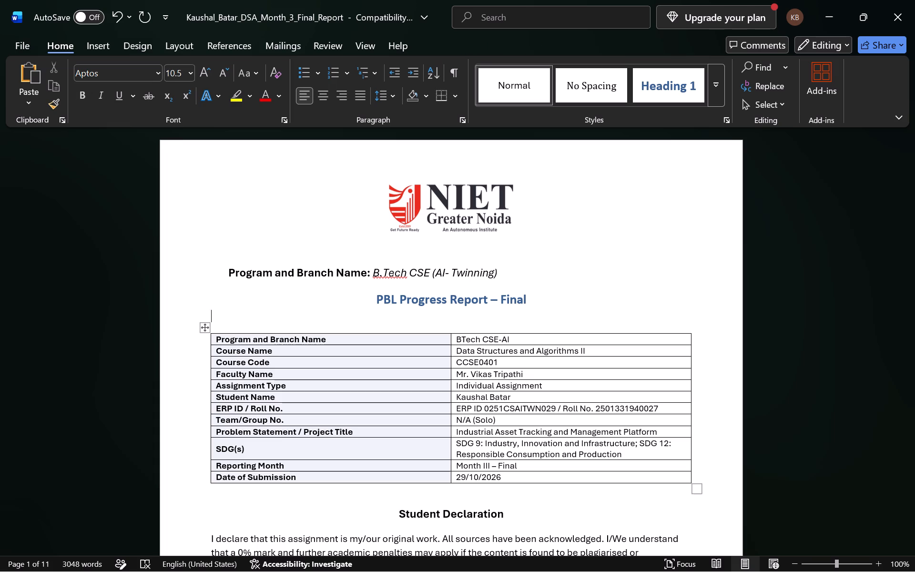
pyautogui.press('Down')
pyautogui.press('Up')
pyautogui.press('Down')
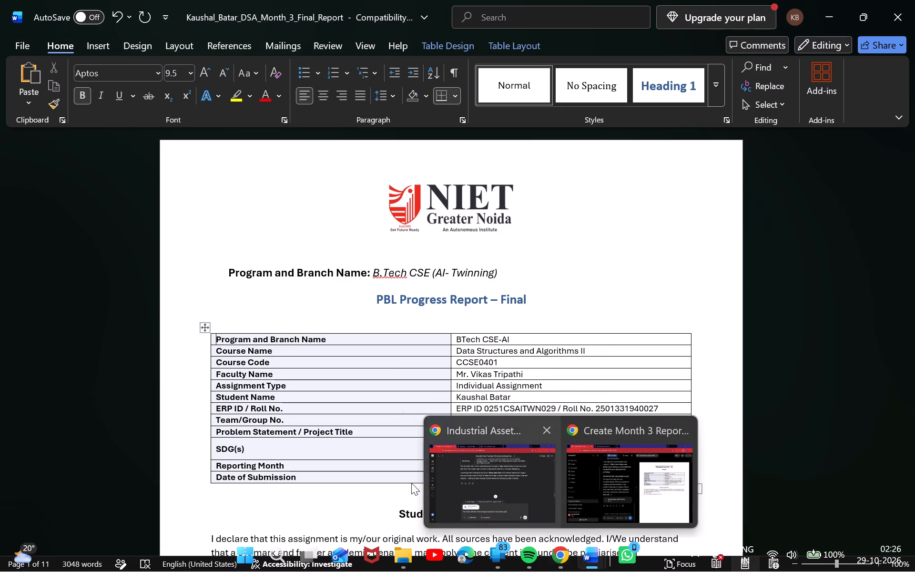
# Examine the layout and text size of the cover details table in the SRESTH document, then return to the report.
pyautogui.click(599, 564)
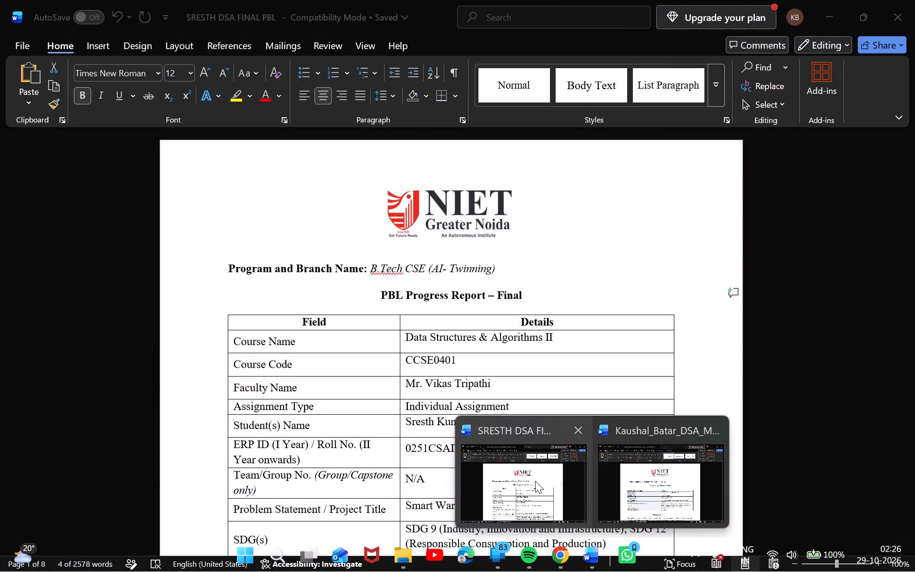
pyautogui.click(535, 481)
pyautogui.scroll(-1, 524, 398)
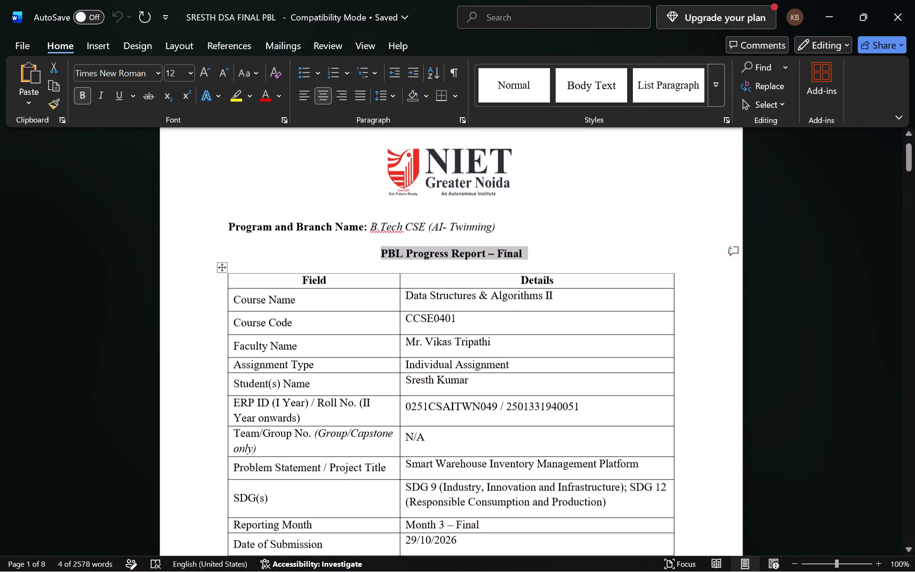
pyautogui.scroll(-1, 524, 398)
pyautogui.click(471, 391)
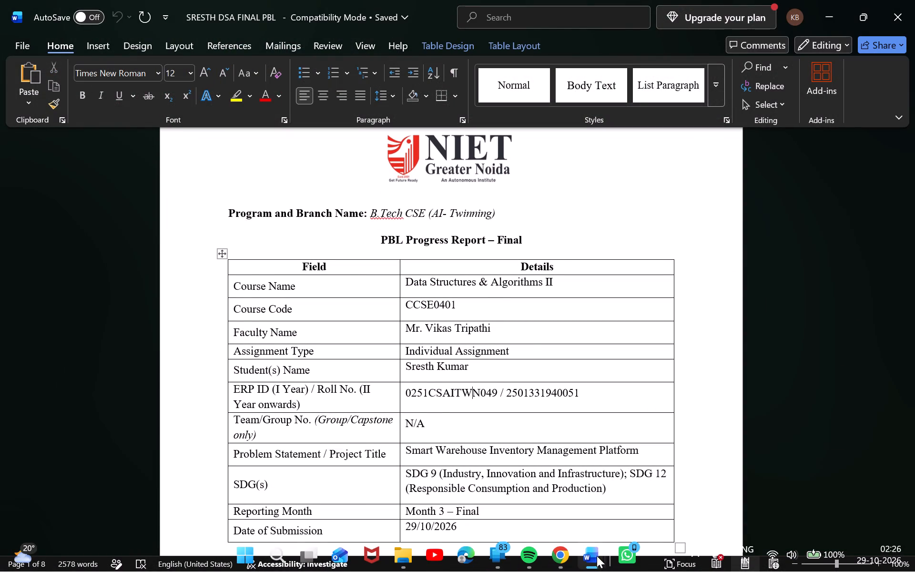
pyautogui.click(643, 496)
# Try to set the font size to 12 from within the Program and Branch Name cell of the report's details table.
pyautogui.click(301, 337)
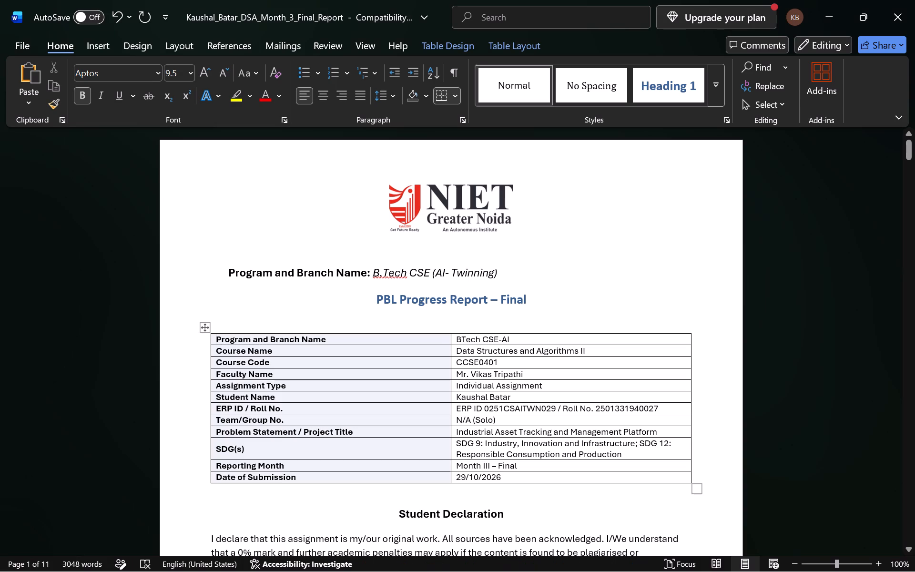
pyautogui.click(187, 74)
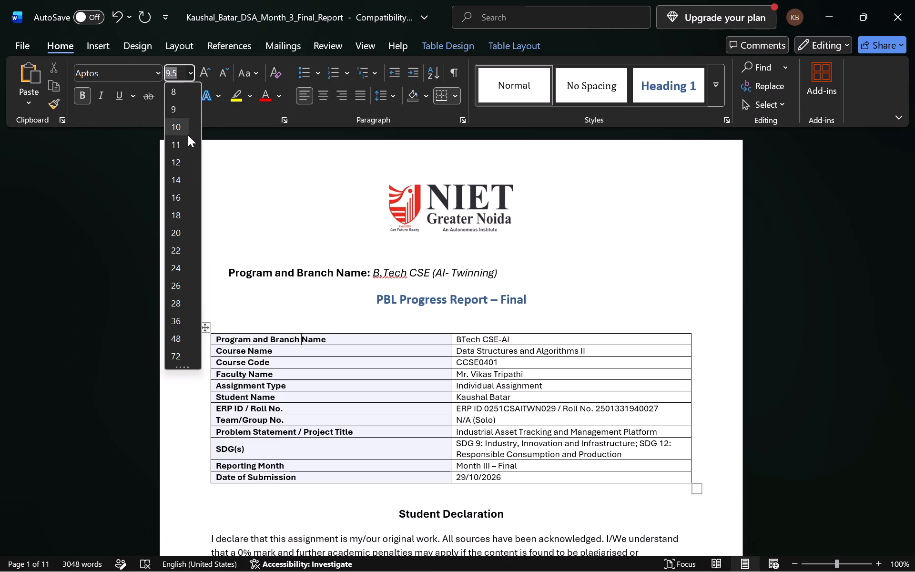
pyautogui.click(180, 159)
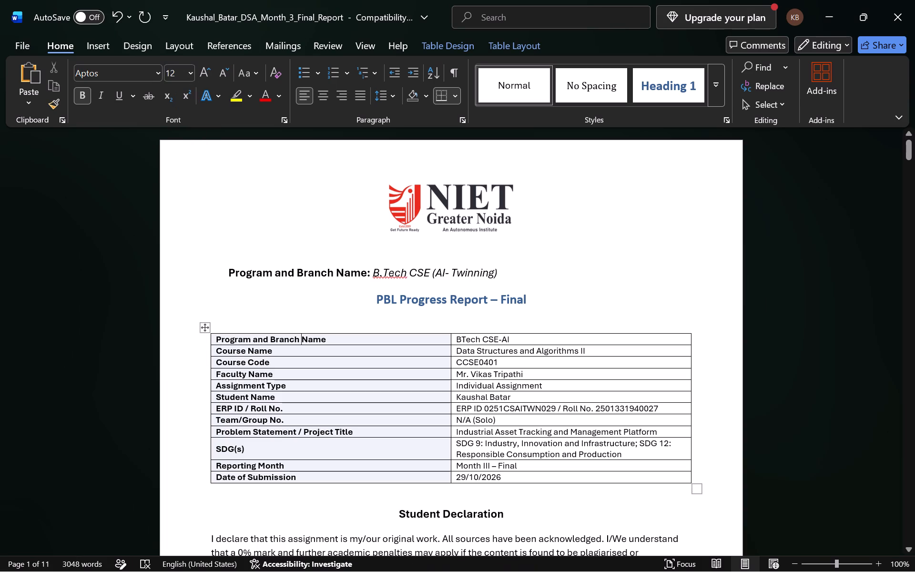
# Enlarge the report's details table slightly in width and height so that its rows are taller.
pyautogui.click(698, 486)
pyautogui.click(705, 493)
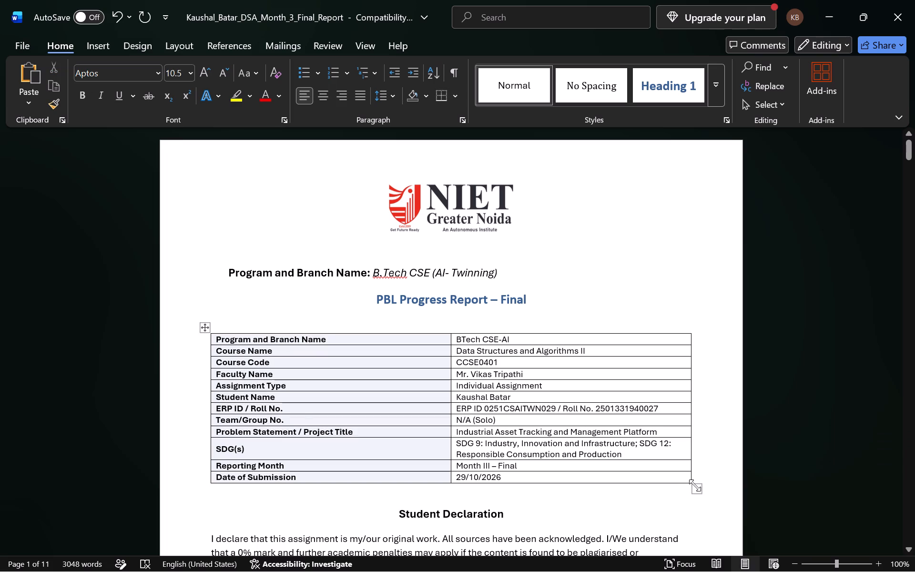
pyautogui.moveTo(696, 485); pyautogui.dragTo(706, 504)
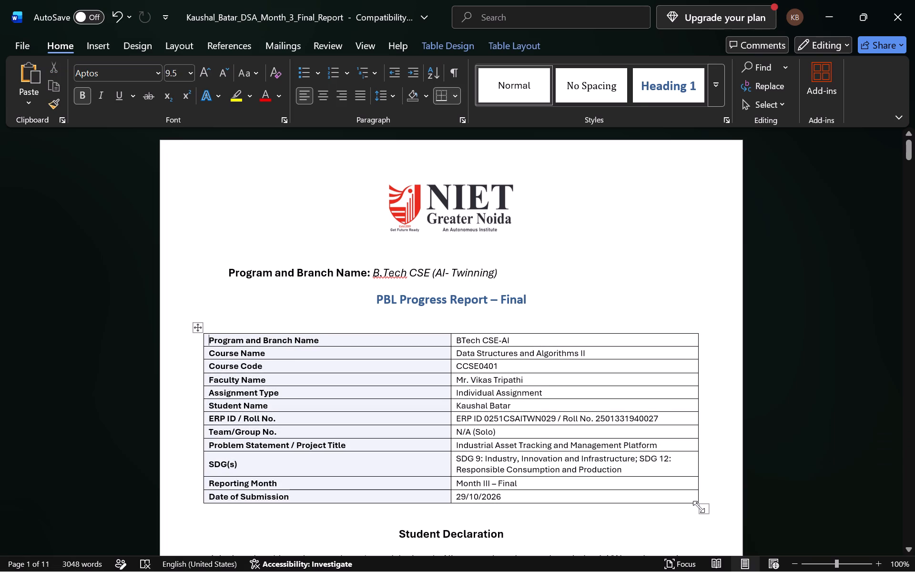
pyautogui.moveTo(701, 506); pyautogui.dragTo(704, 525)
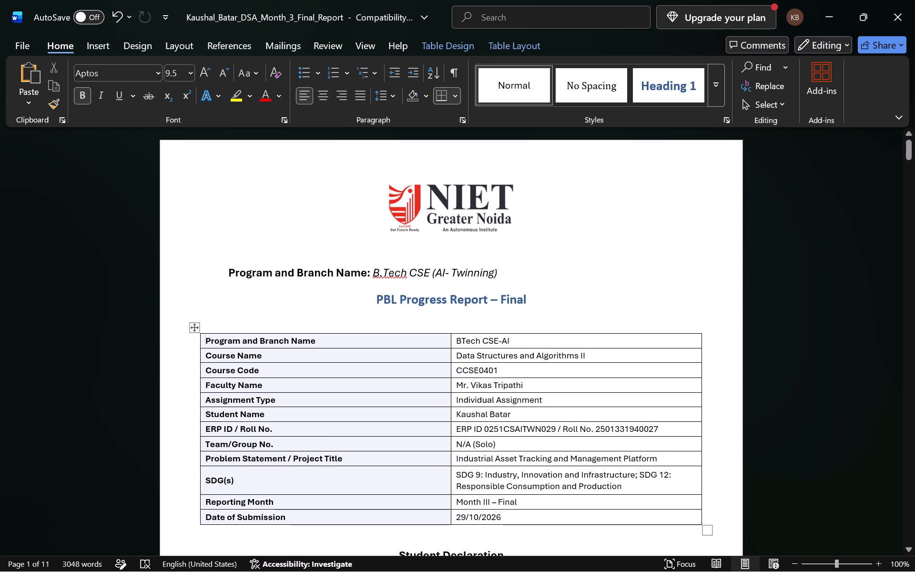
# Set the font size of all text in the report's details table to 12.
pyautogui.moveTo(688, 517); pyautogui.dragTo(233, 338)
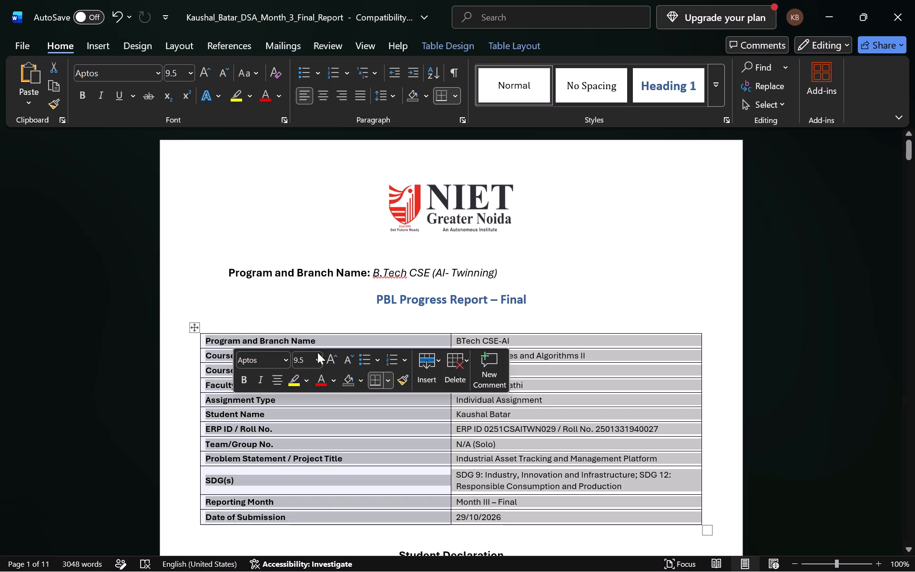
pyautogui.click(318, 357)
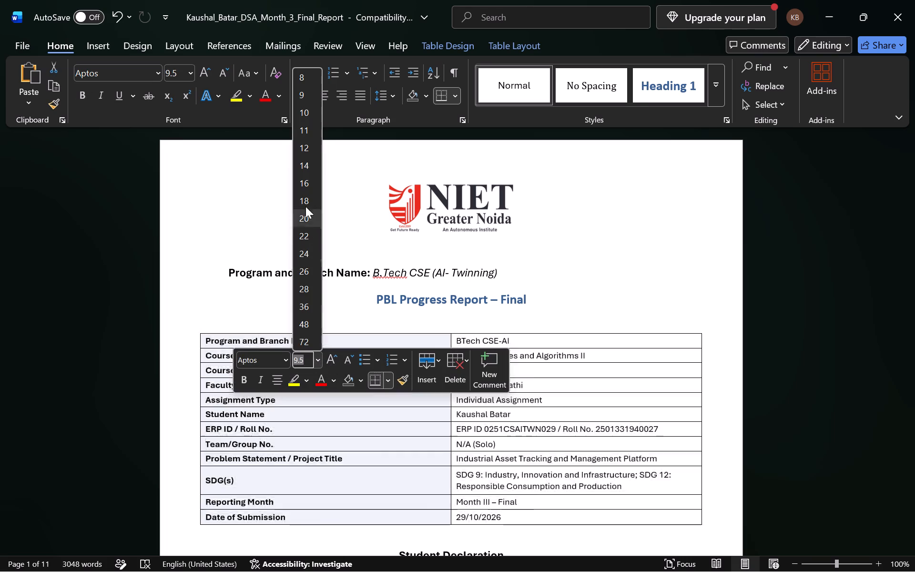
pyautogui.click(305, 146)
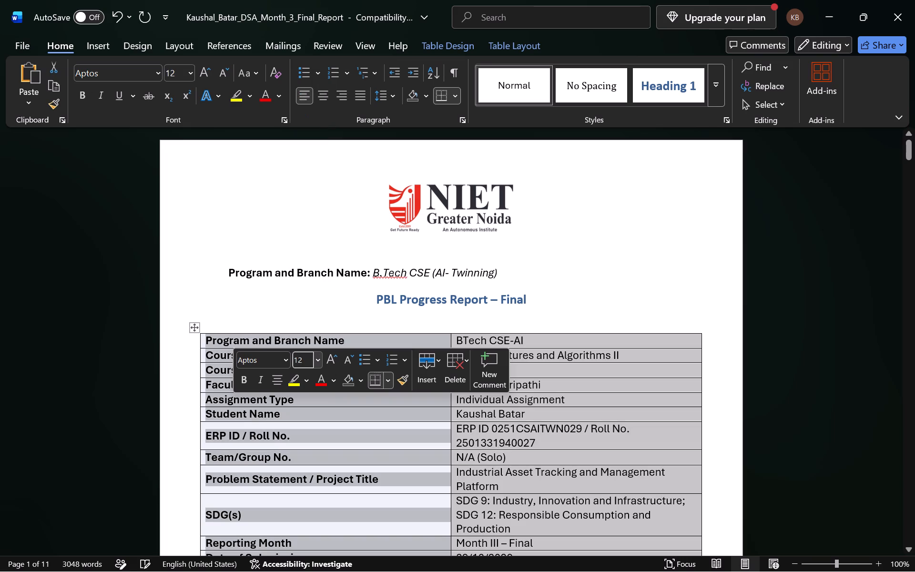
pyautogui.click(176, 255)
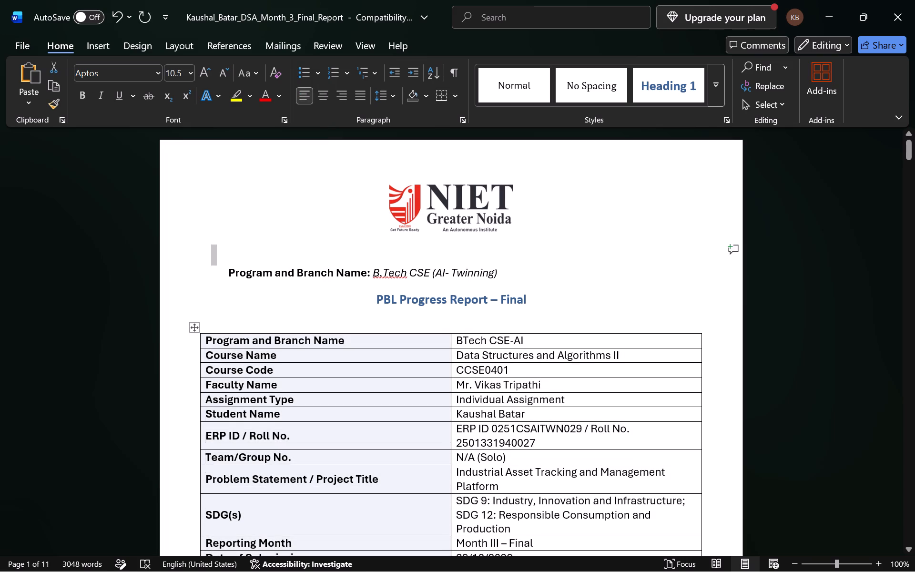
# Increase the heights of the Program and Branch Name, Course Name and Course Code rows in the report's details table.
pyautogui.scroll(-1, 288, 469)
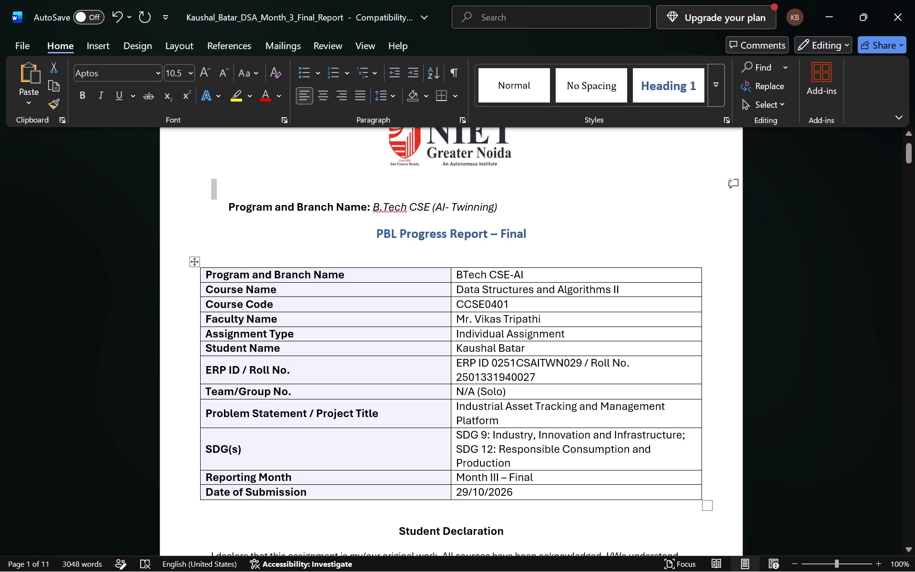
pyautogui.click(633, 282)
pyautogui.moveTo(633, 282); pyautogui.dragTo(633, 286)
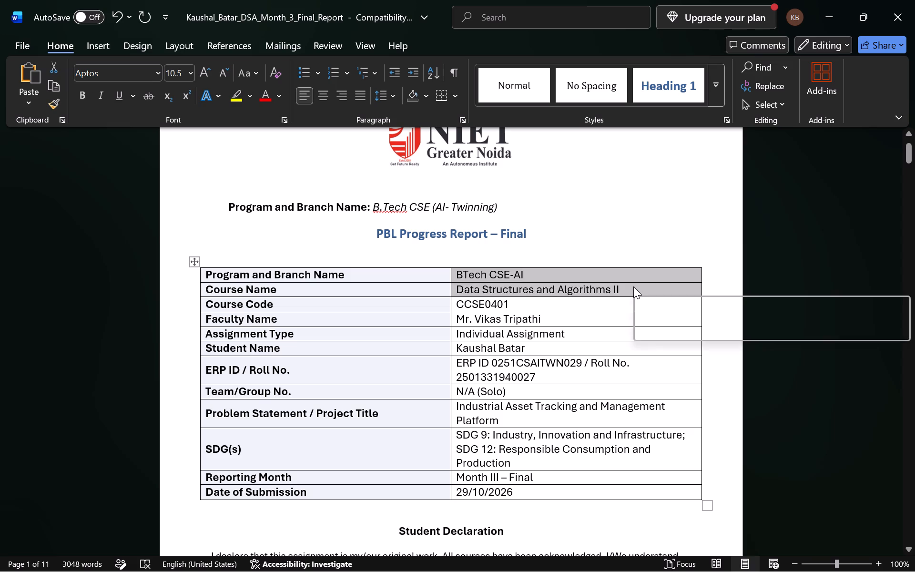
pyautogui.click(633, 286)
pyautogui.moveTo(633, 283); pyautogui.dragTo(637, 292)
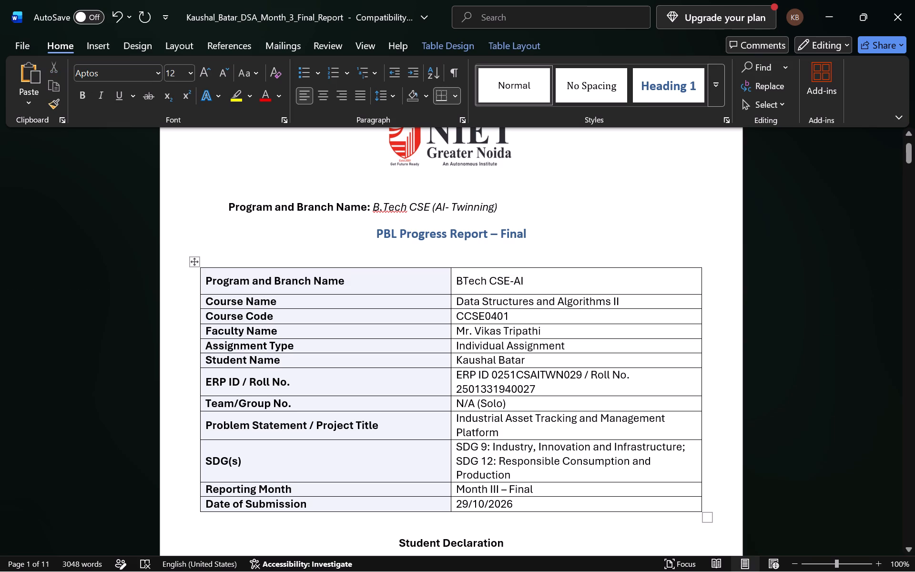
pyautogui.moveTo(639, 309); pyautogui.dragTo(641, 315)
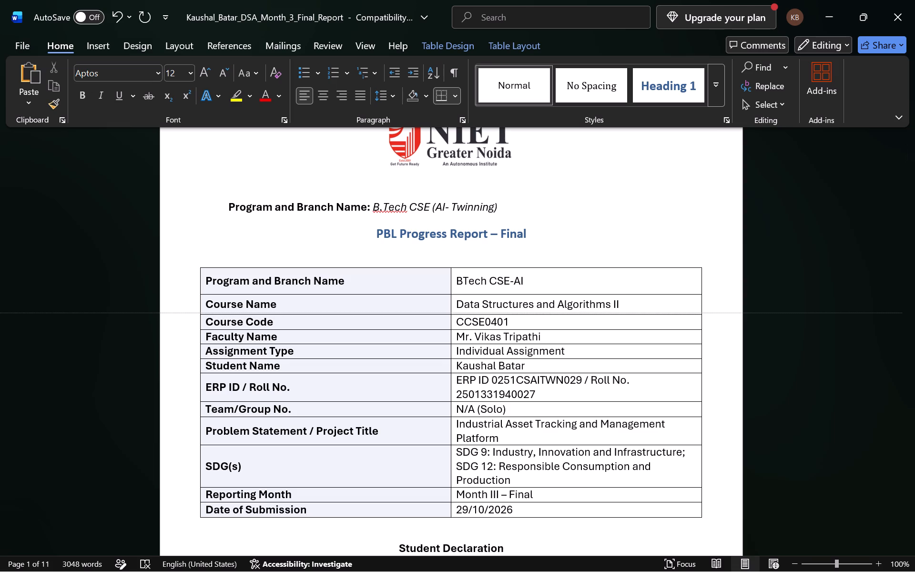
pyautogui.moveTo(641, 315); pyautogui.dragTo(641, 317)
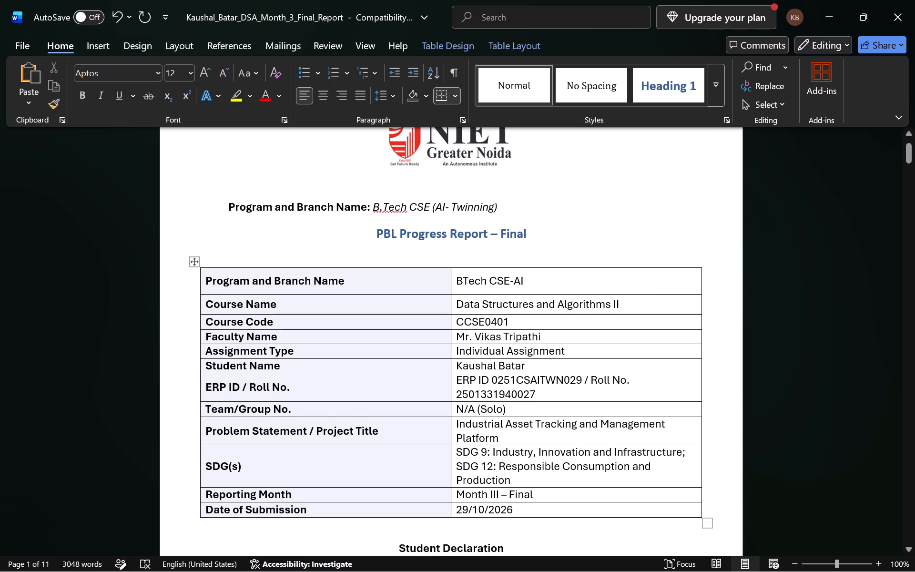
pyautogui.click(641, 329)
pyautogui.moveTo(643, 329); pyautogui.dragTo(644, 337)
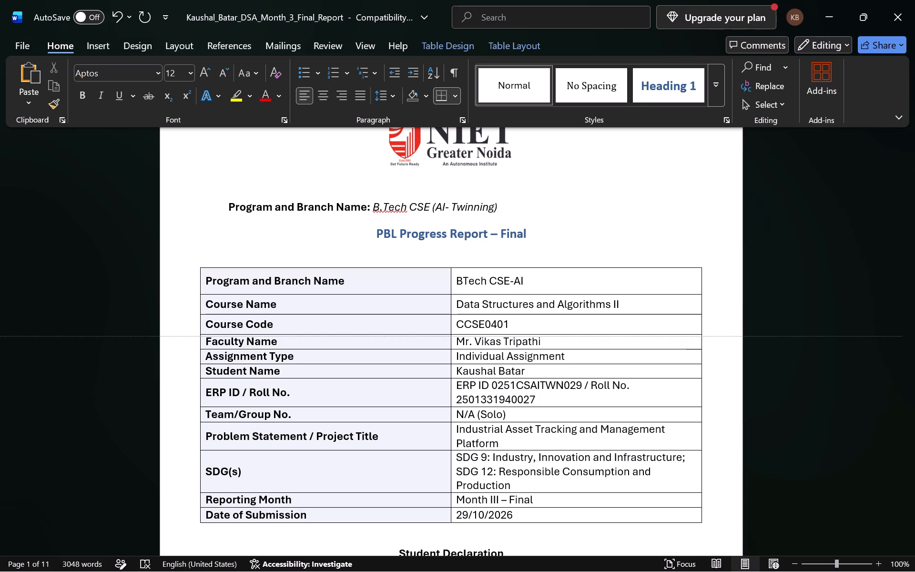
pyautogui.moveTo(644, 337); pyautogui.dragTo(644, 337)
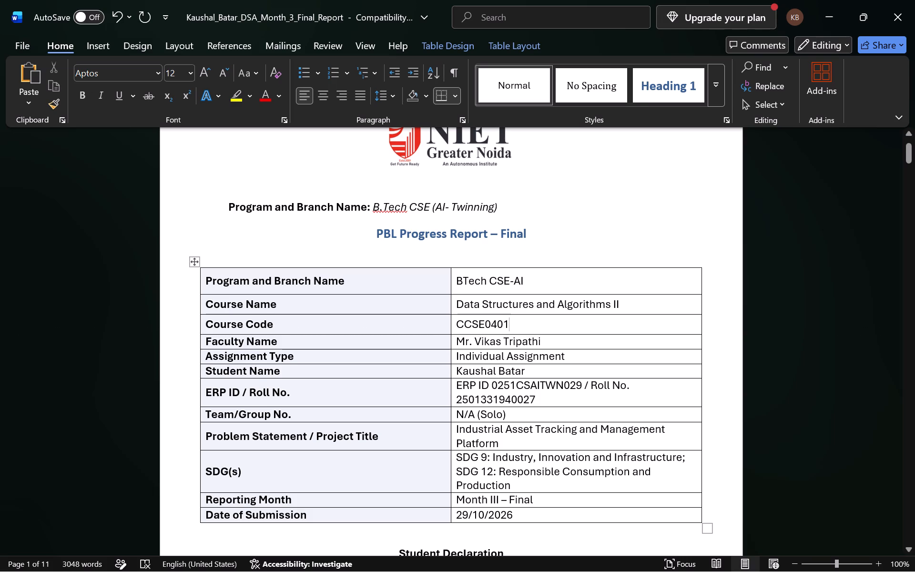
# Make the Faculty Name, Assignment Type and Student Name rows of the details table taller.
pyautogui.moveTo(644, 350); pyautogui.dragTo(647, 357)
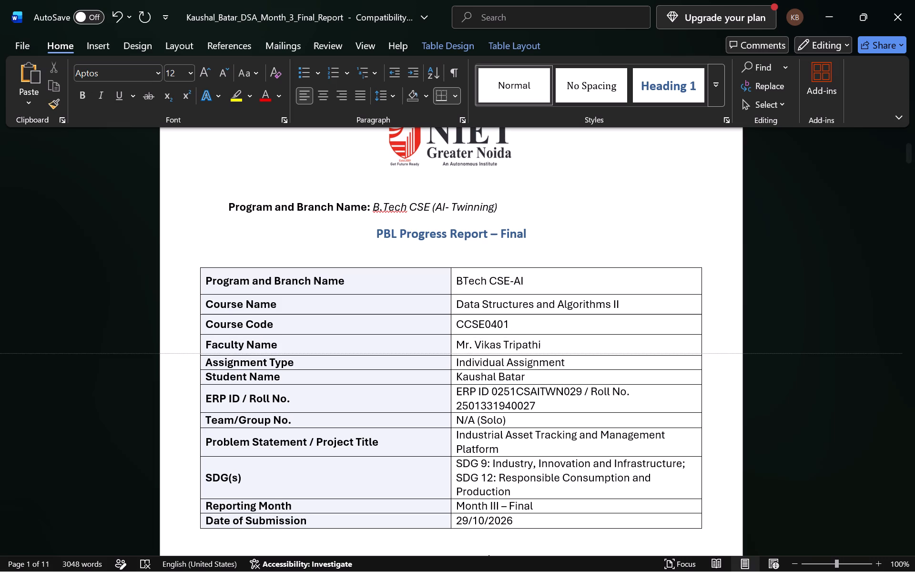
pyautogui.moveTo(647, 357); pyautogui.dragTo(645, 358)
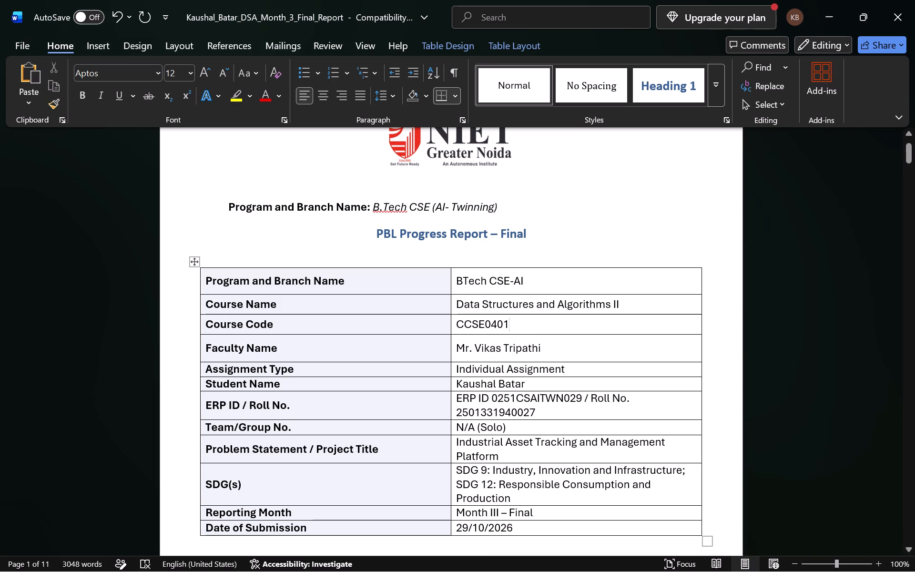
pyautogui.moveTo(652, 378); pyautogui.dragTo(652, 378)
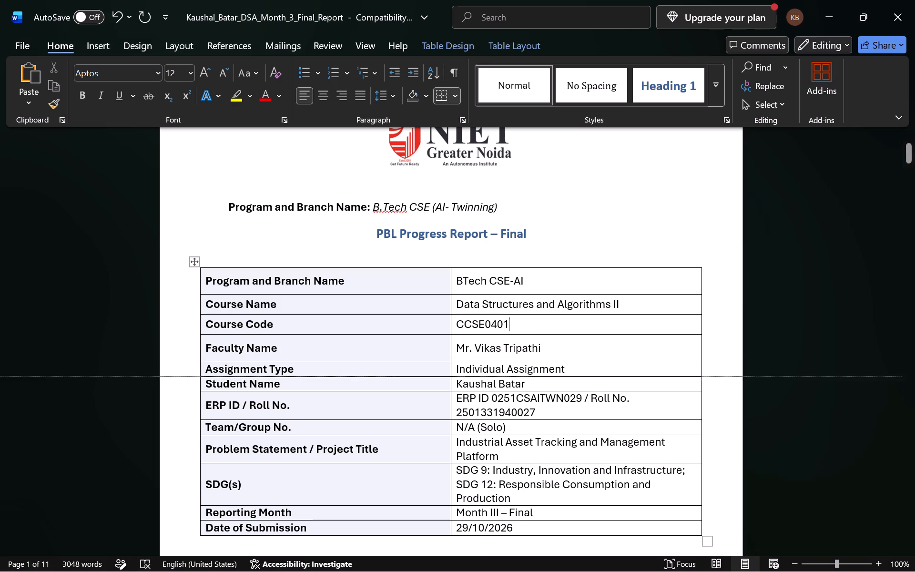
pyautogui.moveTo(652, 378); pyautogui.dragTo(653, 386)
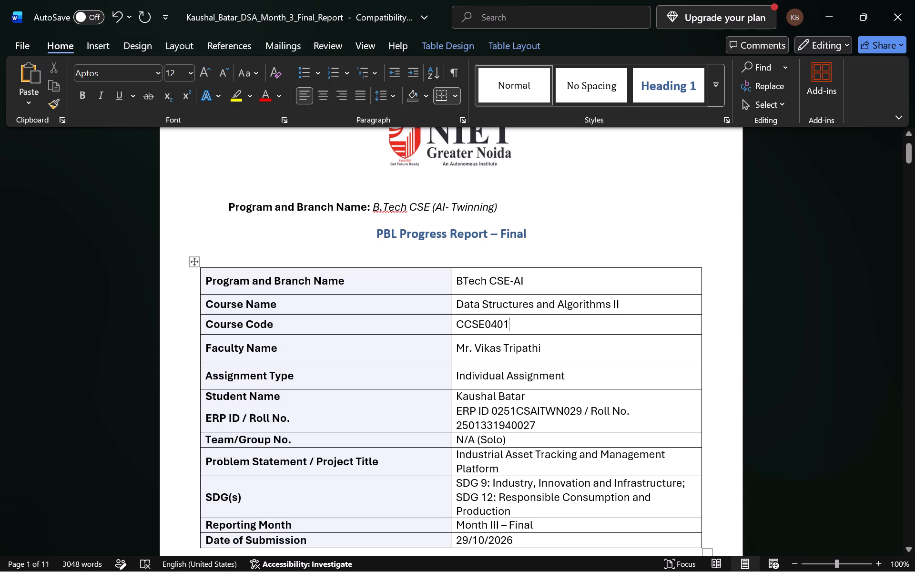
pyautogui.moveTo(654, 404); pyautogui.dragTo(654, 406)
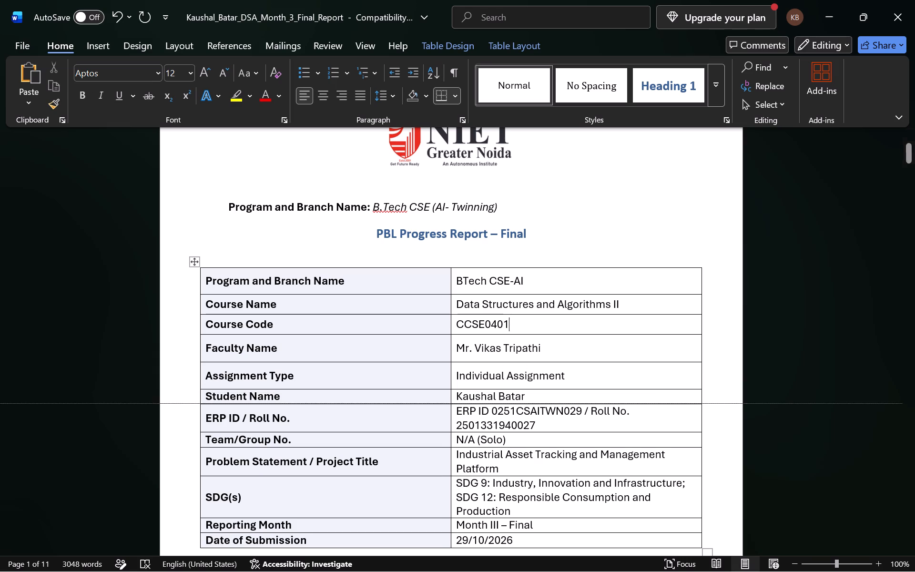
pyautogui.moveTo(654, 406); pyautogui.dragTo(656, 412)
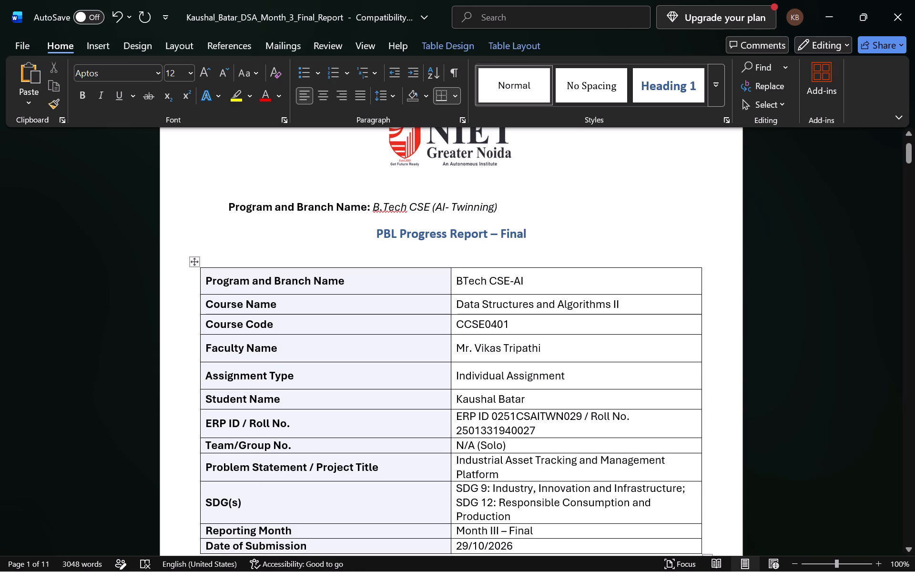
# Make the ERP ID / Roll No., Team/Group No. and Problem Statement / Project Title rows slightly taller.
pyautogui.click(659, 439)
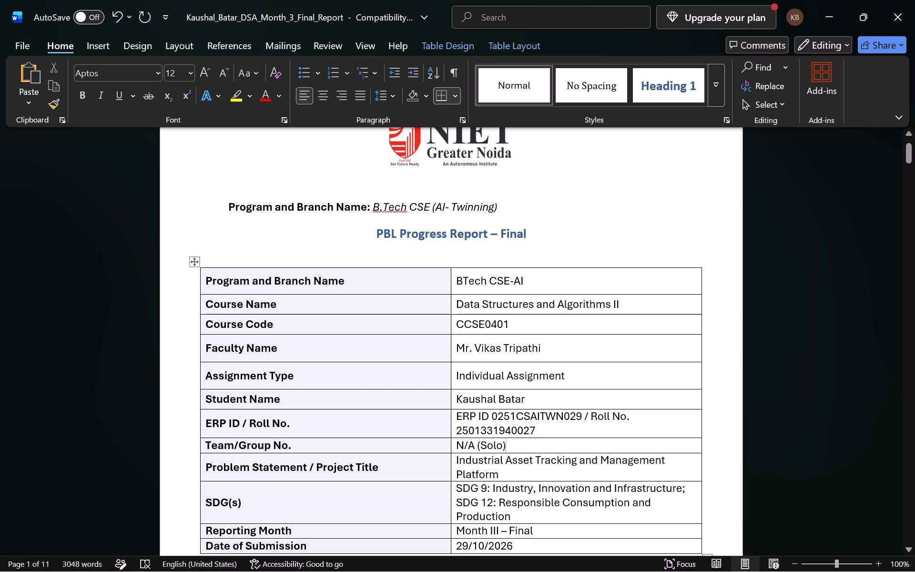
pyautogui.click(659, 437)
pyautogui.moveTo(657, 438); pyautogui.dragTo(659, 443)
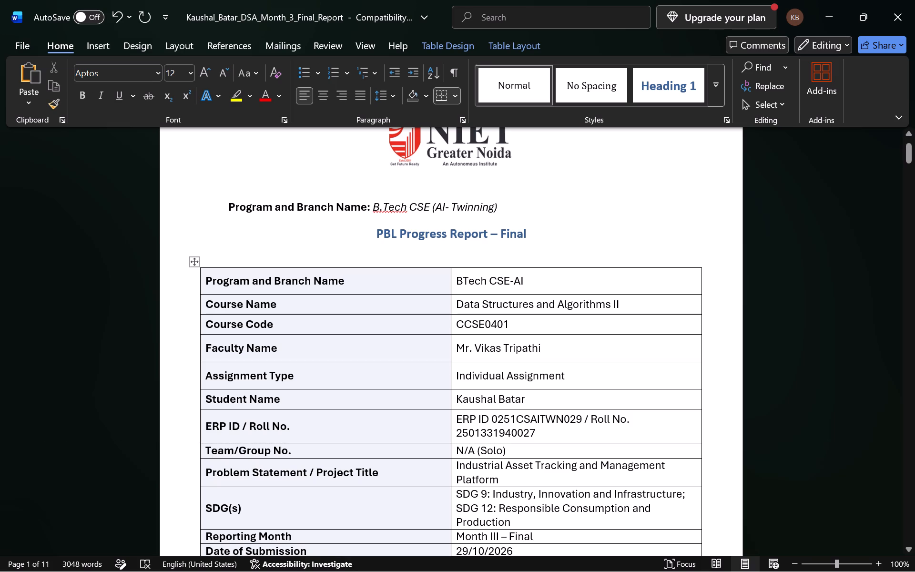
pyautogui.moveTo(662, 459); pyautogui.dragTo(665, 464)
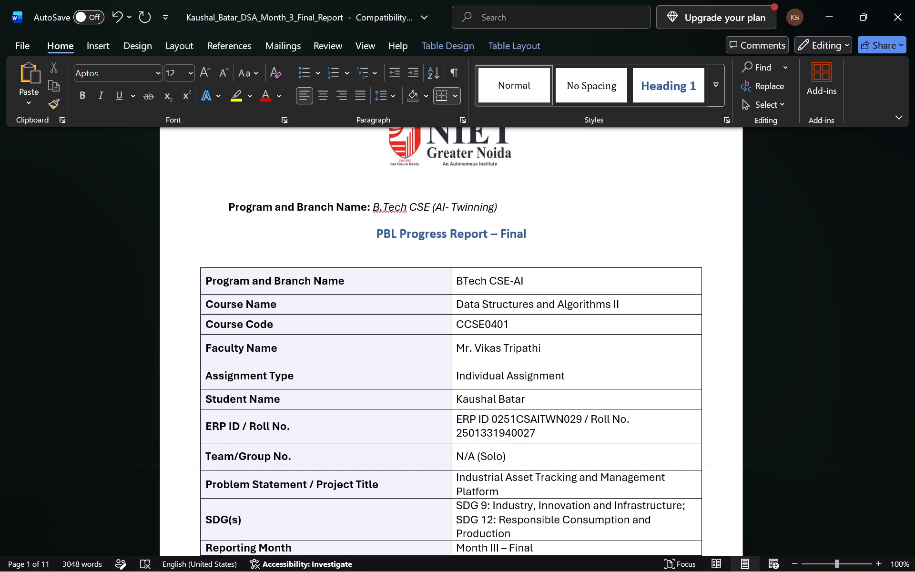
pyautogui.moveTo(665, 464); pyautogui.dragTo(664, 464)
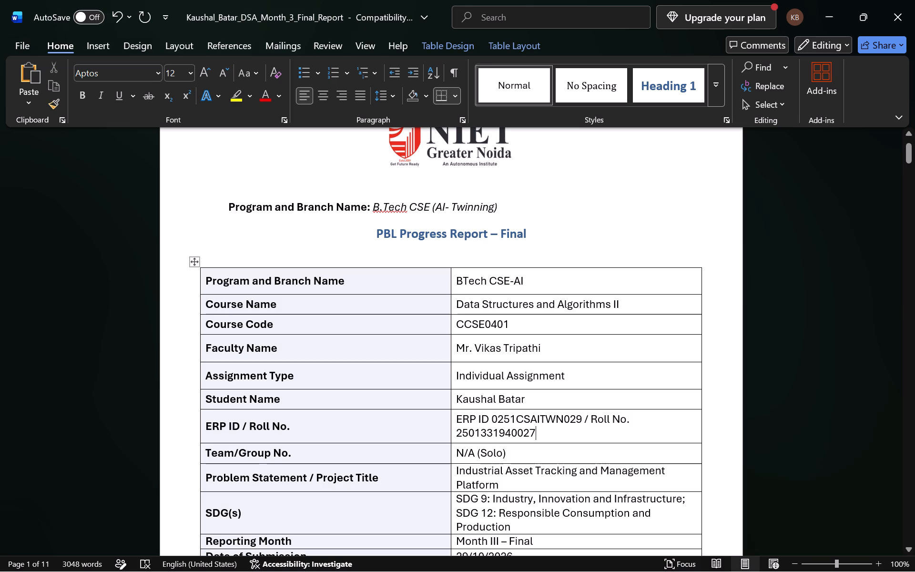
pyautogui.moveTo(667, 492); pyautogui.dragTo(667, 493)
pyautogui.moveTo(667, 493); pyautogui.dragTo(670, 499)
# Slightly increase the heights of the SDG(s), Reporting Month and Date of Submission rows at the end of the details table.
pyautogui.scroll(-1, 667, 514)
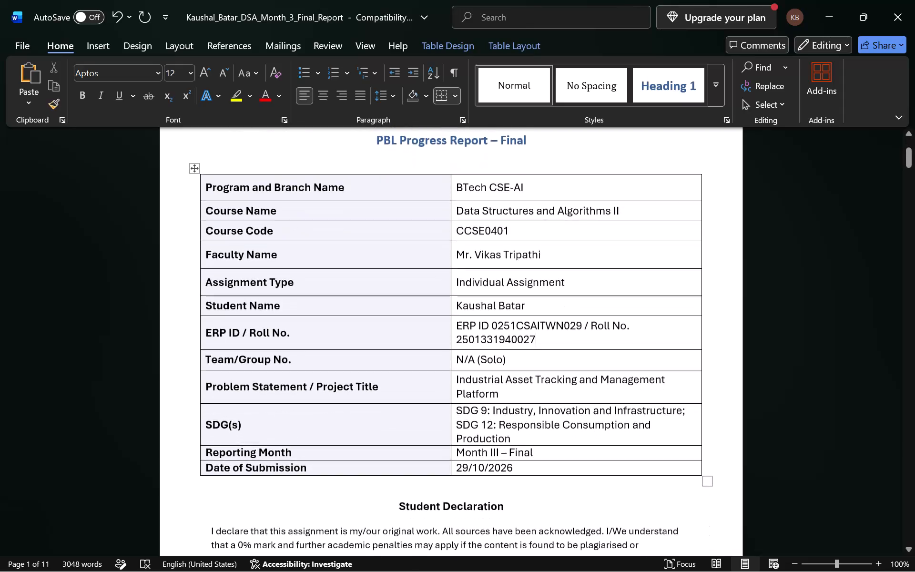
pyautogui.scroll(-1, 667, 514)
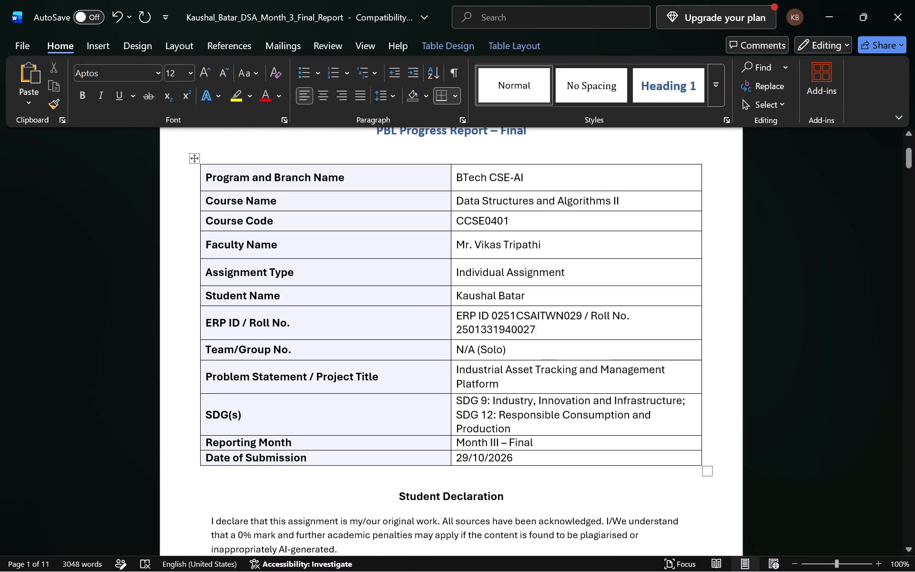
pyautogui.moveTo(658, 435); pyautogui.dragTo(660, 439)
pyautogui.moveTo(660, 439); pyautogui.dragTo(661, 441)
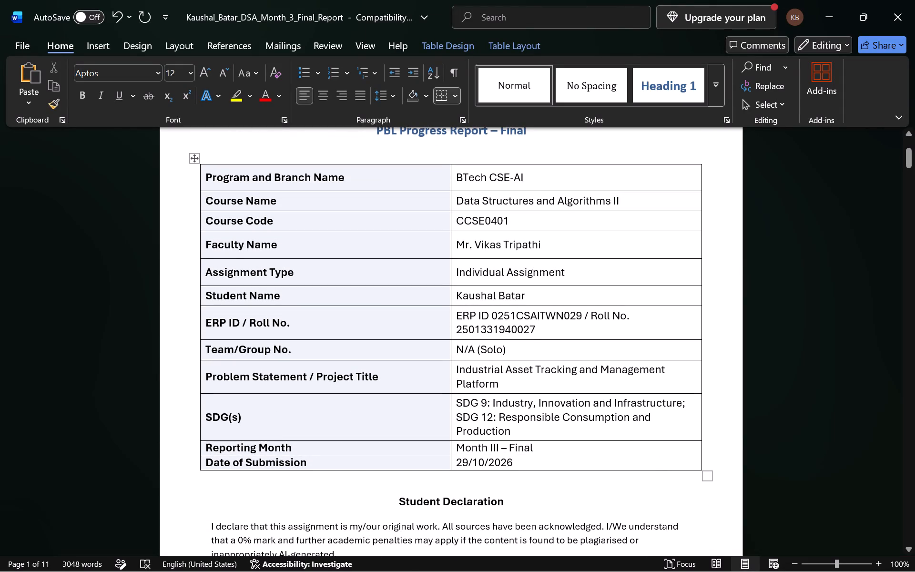
pyautogui.moveTo(660, 455); pyautogui.dragTo(665, 463)
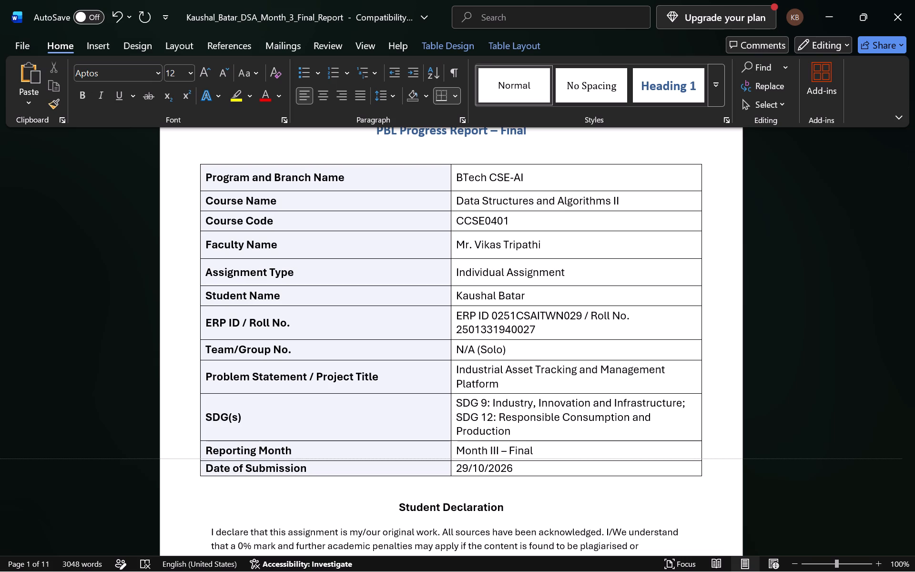
pyautogui.moveTo(665, 463); pyautogui.dragTo(665, 462)
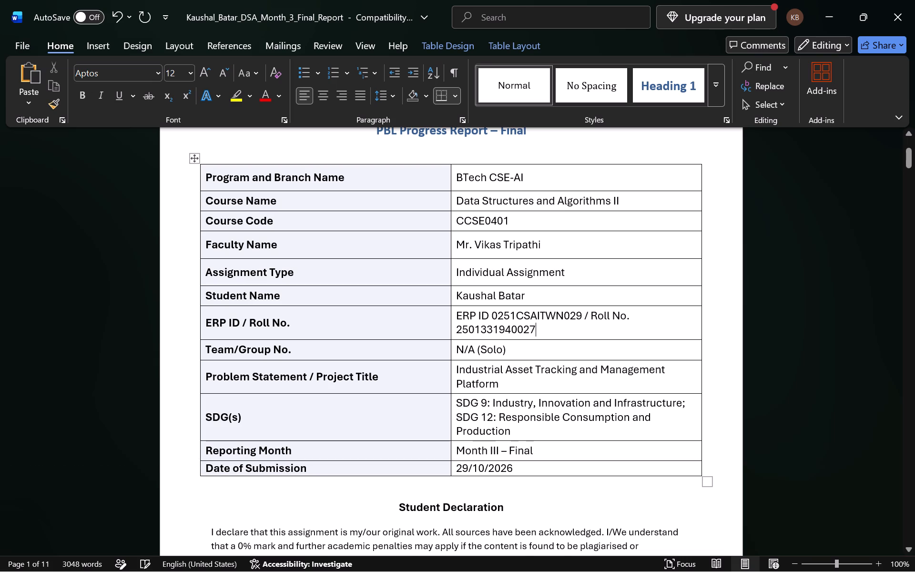
pyautogui.moveTo(660, 474); pyautogui.dragTo(664, 480)
pyautogui.moveTo(664, 480); pyautogui.dragTo(661, 480)
pyautogui.moveTo(665, 475); pyautogui.dragTo(665, 482)
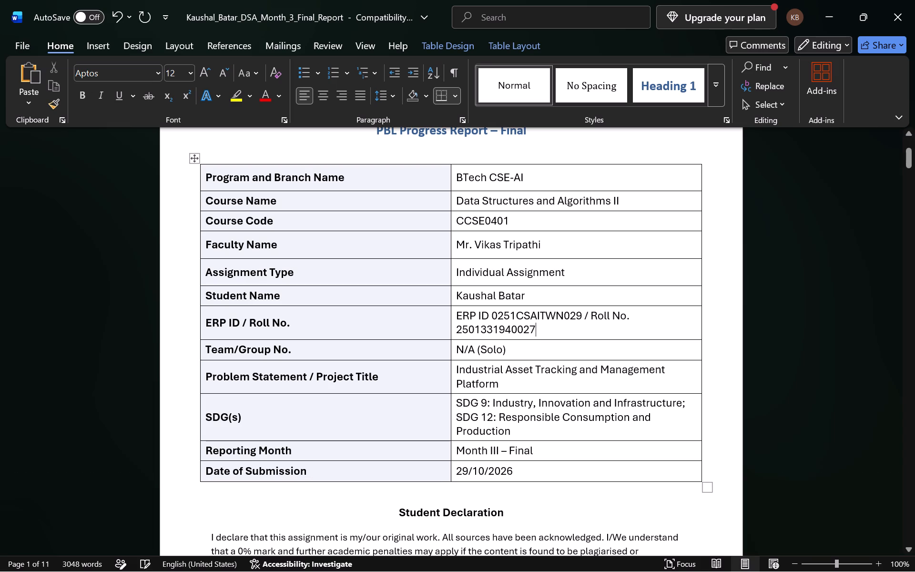
# Examine the Student Declaration section's layout in the SRESTH document for comparison, then return to the report.
pyautogui.click(635, 522)
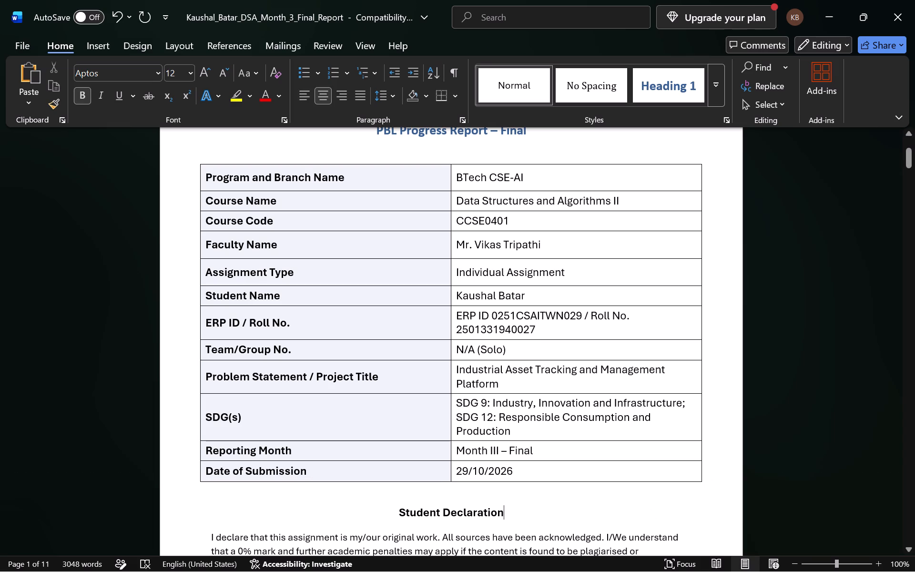
pyautogui.scroll(-1, 577, 410)
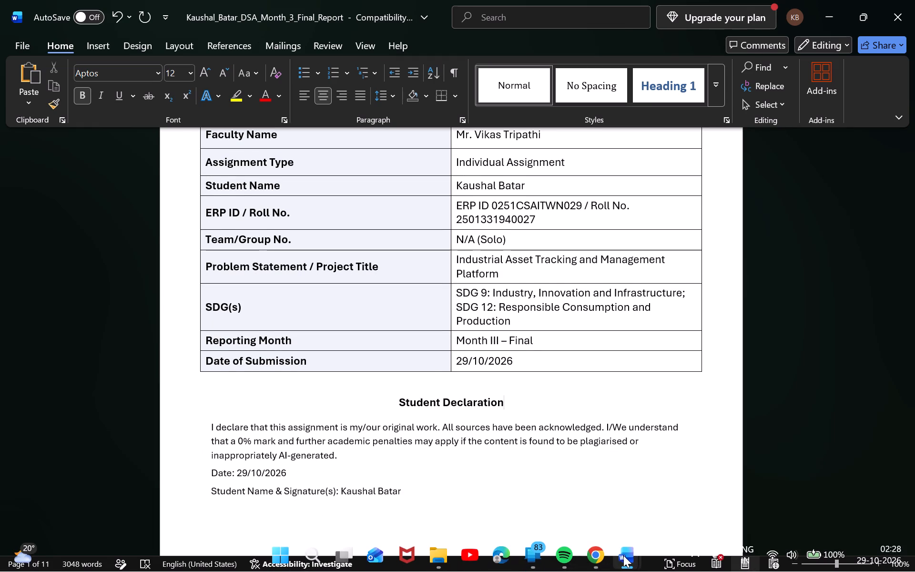
pyautogui.click(592, 481)
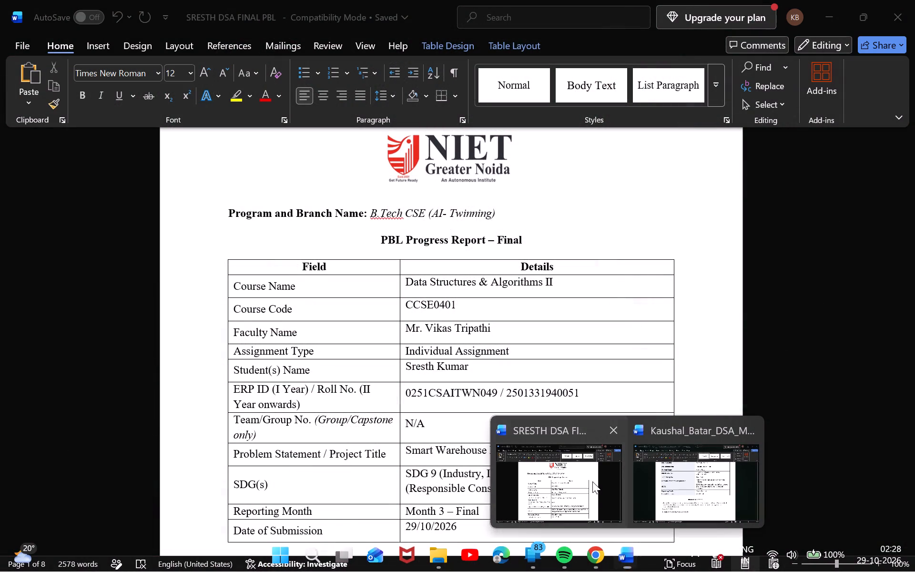
pyautogui.scroll(-3, 592, 481)
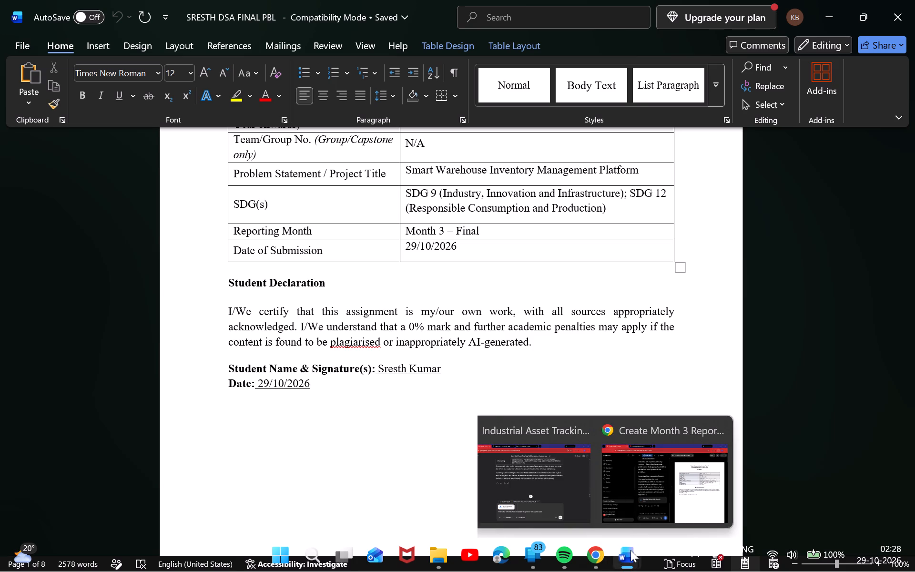
pyautogui.click(654, 491)
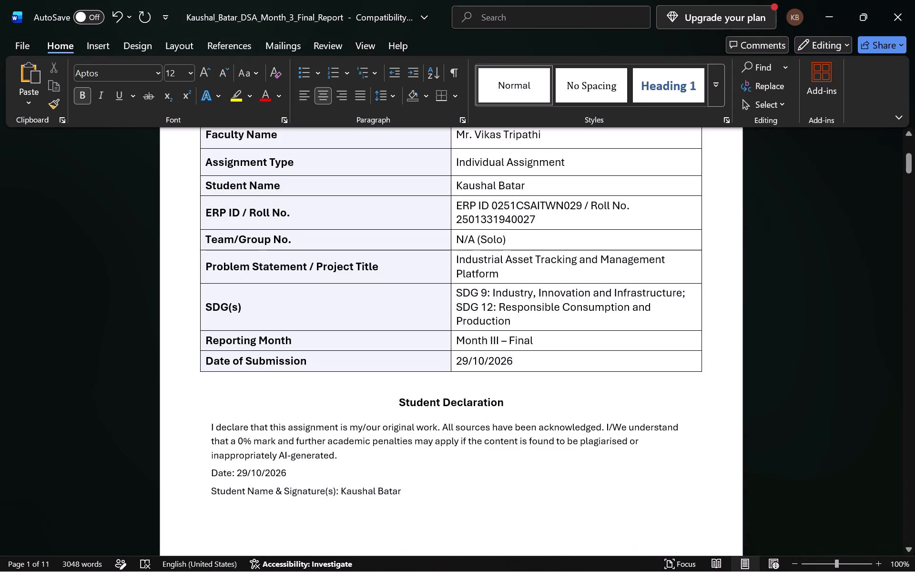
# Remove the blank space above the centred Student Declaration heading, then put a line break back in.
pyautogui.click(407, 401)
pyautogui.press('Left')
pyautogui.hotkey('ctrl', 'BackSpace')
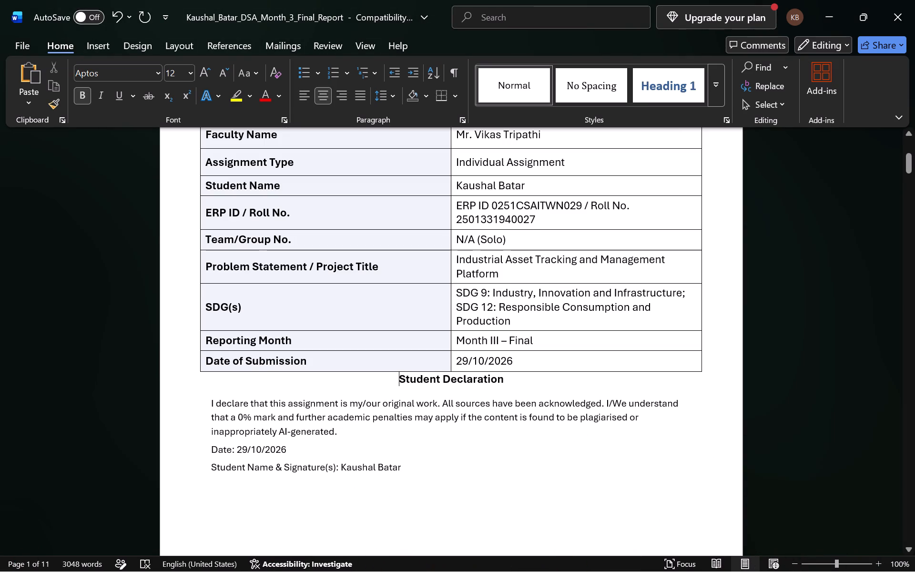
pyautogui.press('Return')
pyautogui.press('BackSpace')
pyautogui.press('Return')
# Delete the centred Student Declaration heading and re-enter "Student Declaration" as a left-aligned line above the declaration paragraph.
pyautogui.moveTo(531, 402); pyautogui.dragTo(402, 403)
pyautogui.press('Delete')
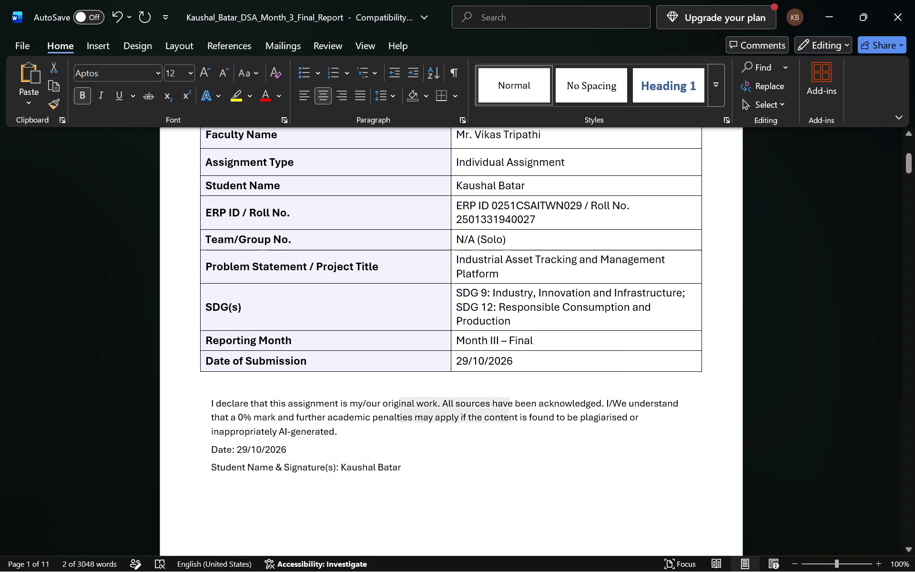
pyautogui.press('Return')
pyautogui.press('Return')
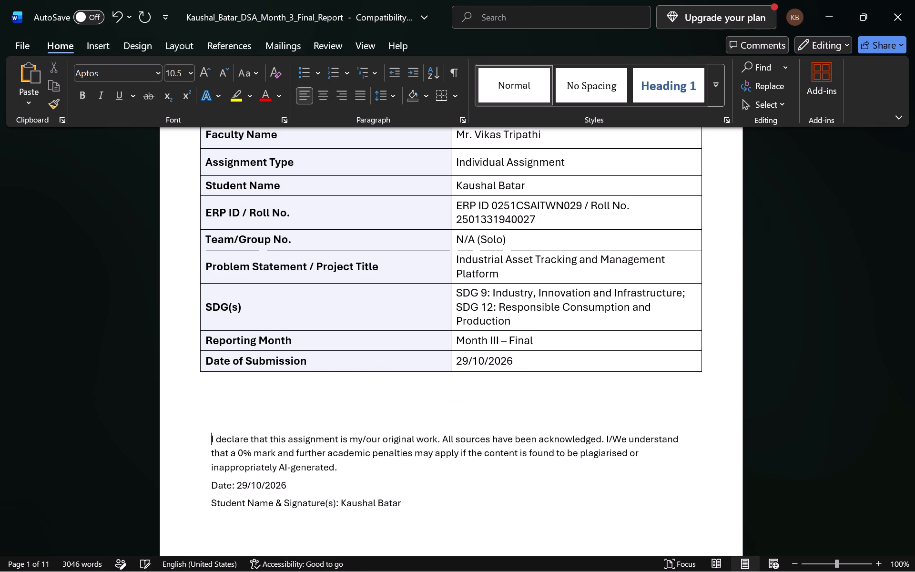
pyautogui.press('Up')
pyautogui.press('Up')
pyautogui.write('Stu')
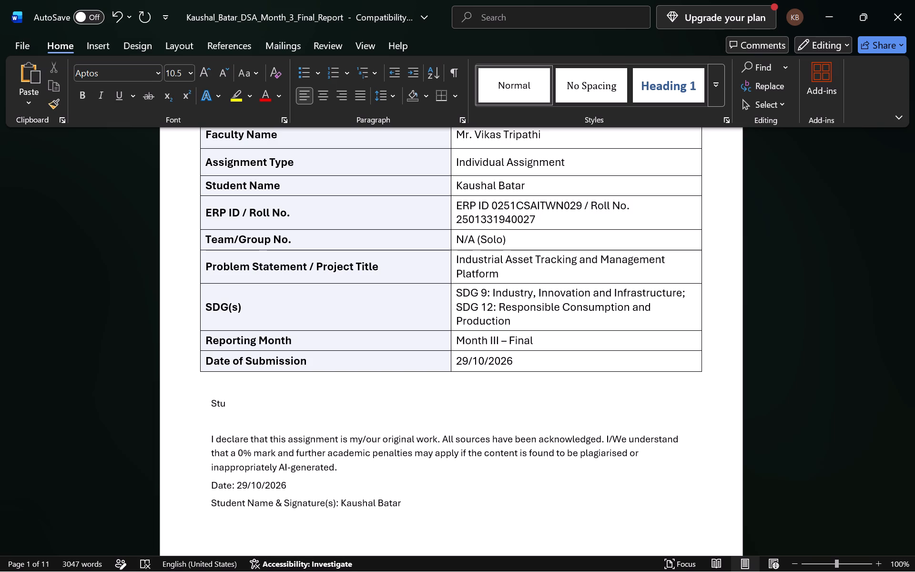
pyautogui.write('dent Declaration')
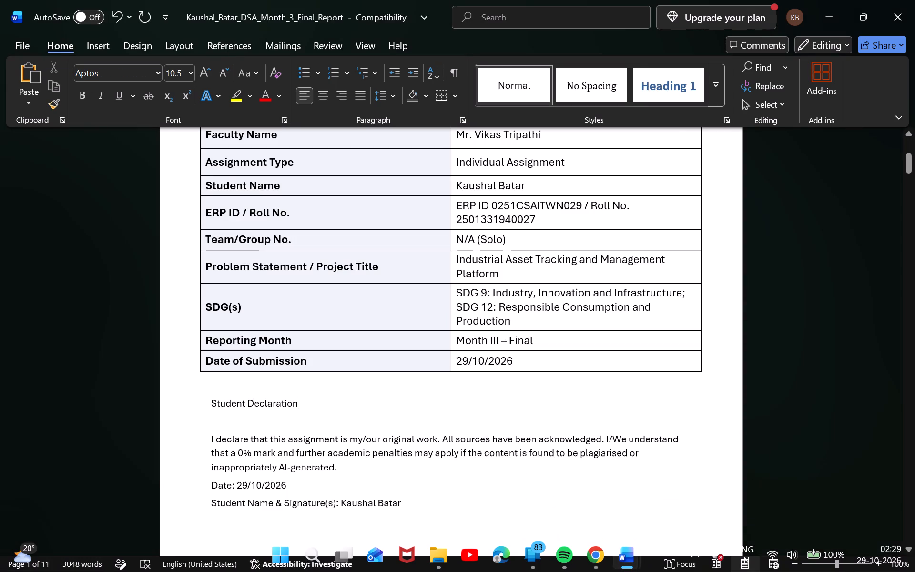
# Make the new Student Declaration heading bold.
pyautogui.moveTo(305, 413); pyautogui.dragTo(219, 396)
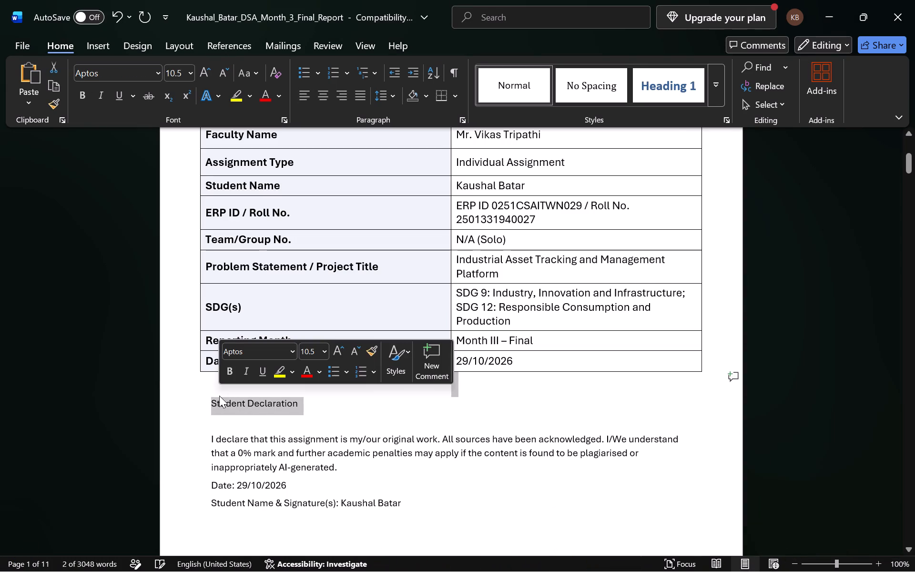
pyautogui.hotkey('ctrl', 'b')
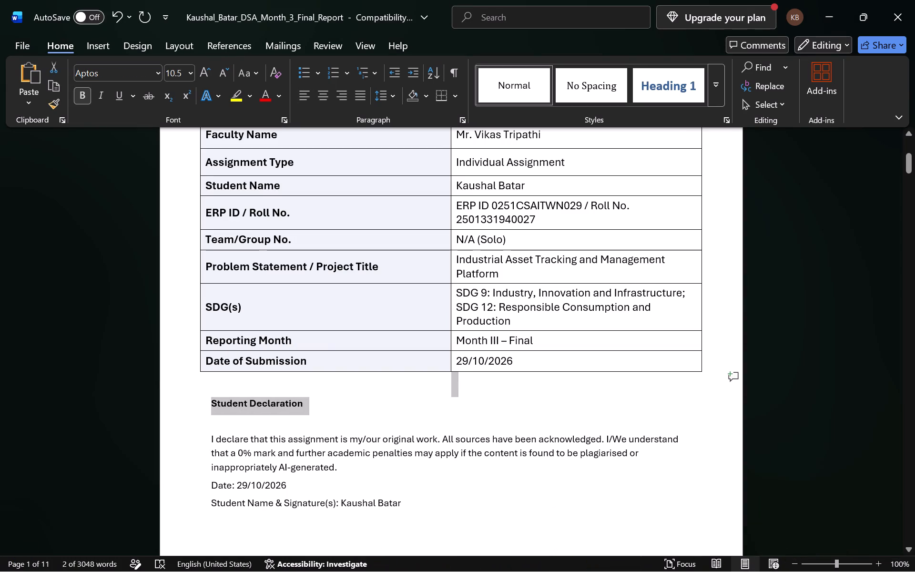
# Remove the blank line between the Student Declaration heading and the declaration paragraph.
pyautogui.click(321, 413)
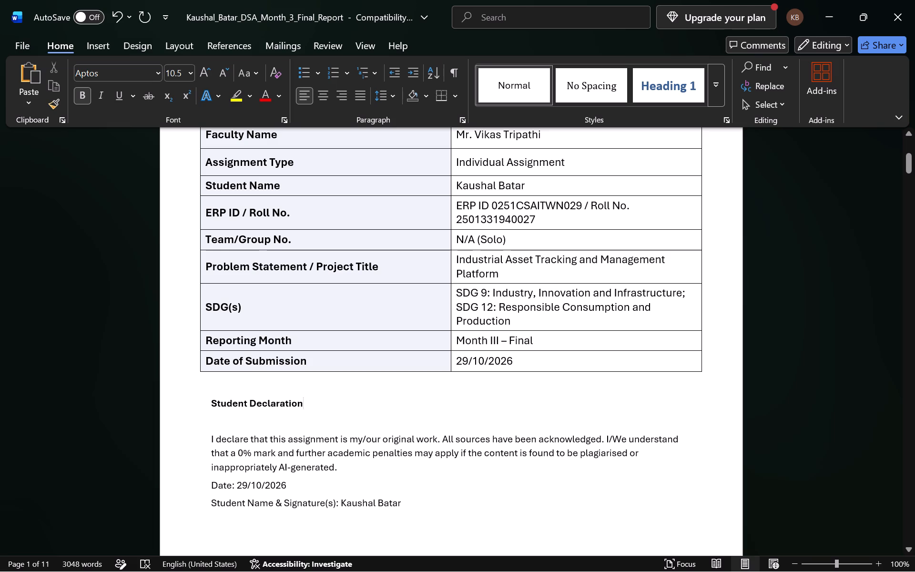
pyautogui.press('Down')
pyautogui.press('Down')
pyautogui.press('Left')
pyautogui.press('Left')
pyautogui.press('Left')
pyautogui.press('Left')
pyautogui.press('Left')
pyautogui.press('Left')
pyautogui.press('Left')
pyautogui.press('Left')
pyautogui.press('Left')
pyautogui.press('Left')
pyautogui.press('Left')
pyautogui.press('Left')
pyautogui.press('Left')
pyautogui.press('Left')
pyautogui.press('Left')
pyautogui.press('Left')
pyautogui.press('Left')
pyautogui.press('Left')
pyautogui.press('Left')
pyautogui.press('Left')
pyautogui.press('Left')
pyautogui.press('Left')
pyautogui.press('Left')
pyautogui.press('BackSpace')
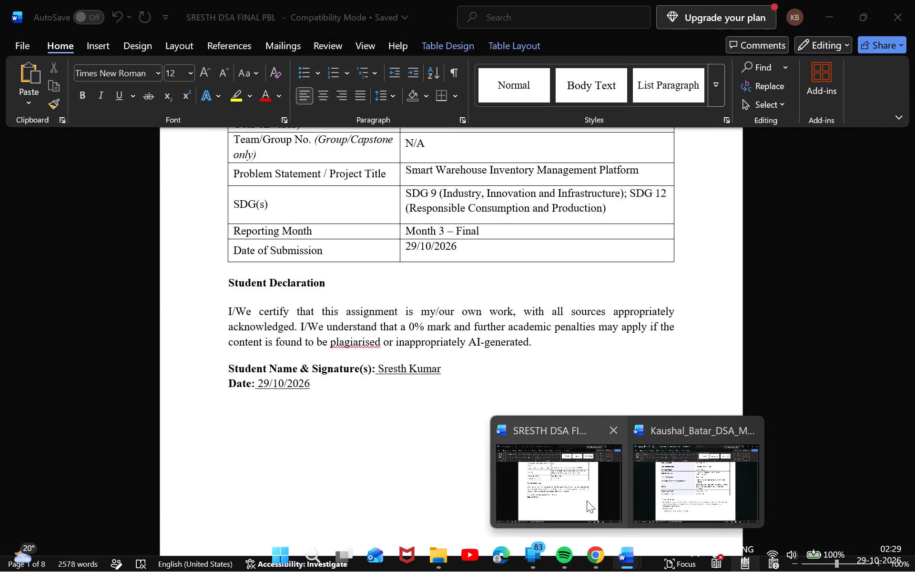
# Check the declaration in the SRESTH document, then set the report's whole Student Declaration section to font size 12.
pyautogui.click(587, 500)
pyautogui.click(467, 353)
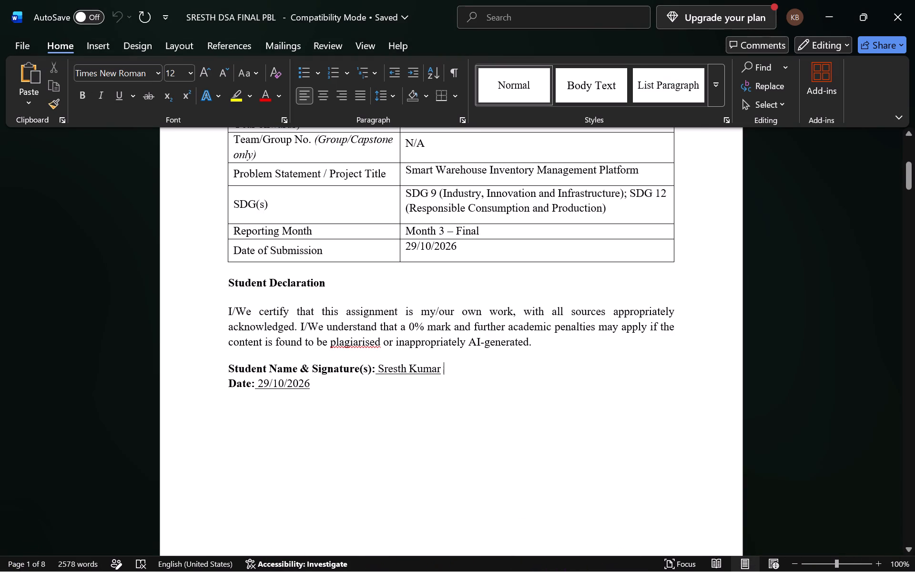
pyautogui.click(459, 329)
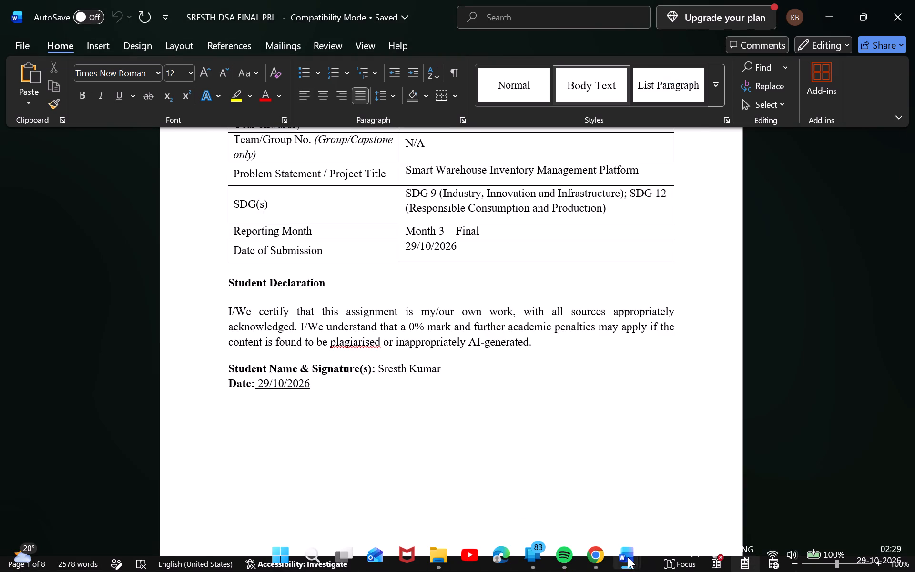
pyautogui.click(650, 470)
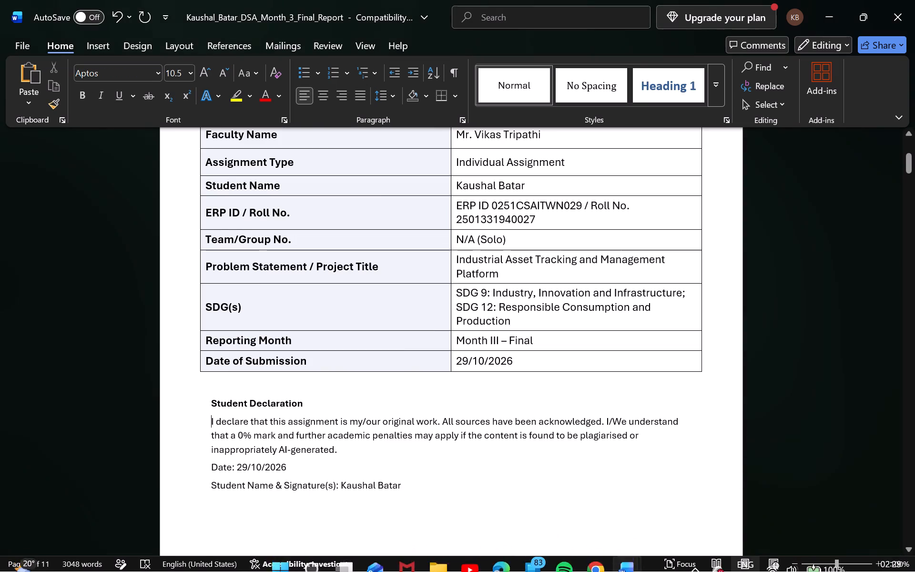
pyautogui.moveTo(452, 479); pyautogui.dragTo(186, 414)
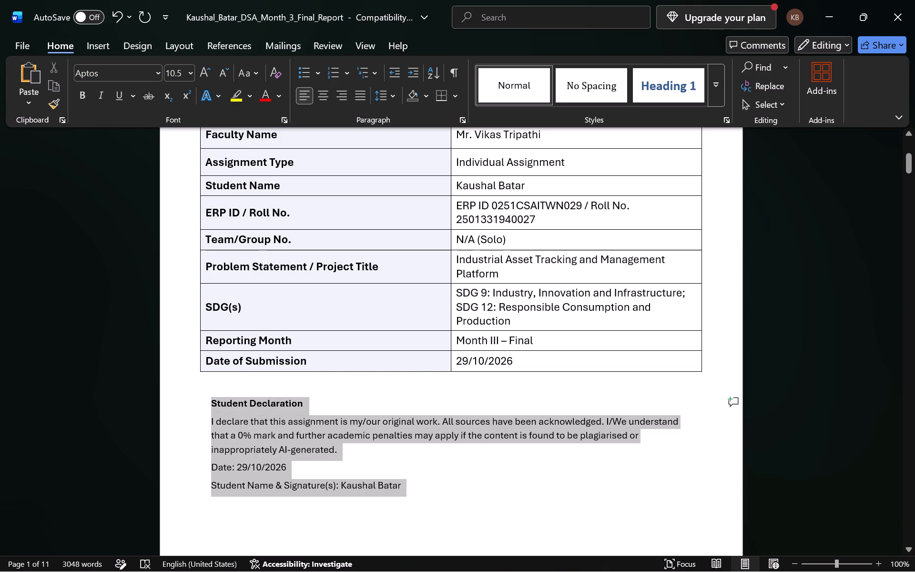
pyautogui.moveTo(186, 414); pyautogui.dragTo(185, 412)
pyautogui.moveTo(287, 366); pyautogui.dragTo(287, 371)
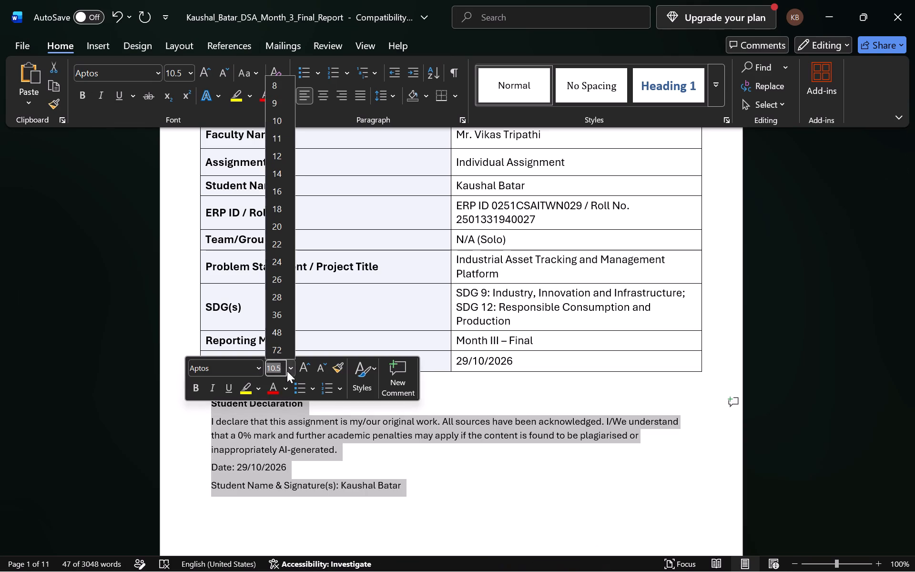
pyautogui.moveTo(287, 371); pyautogui.dragTo(278, 160)
pyautogui.click(278, 160)
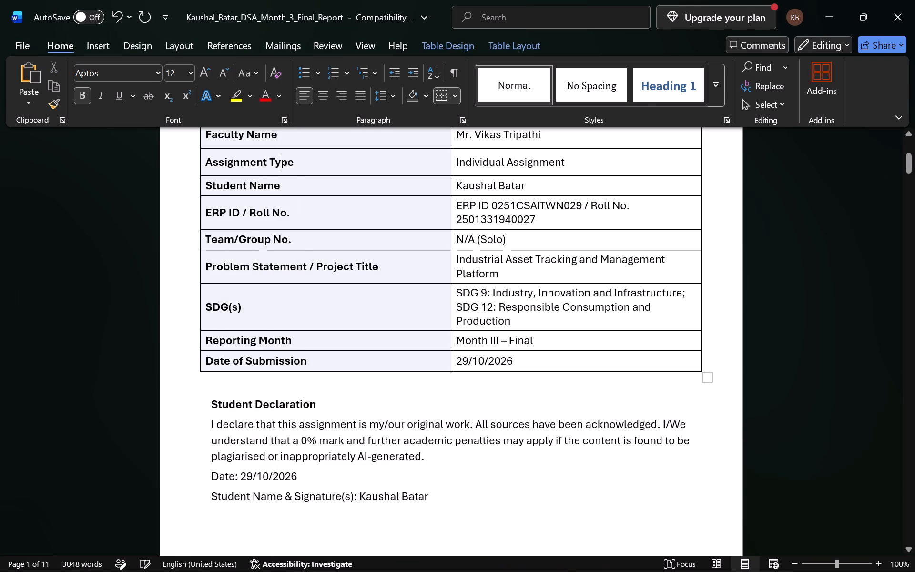
# Compare section 2 with the SRESTH document, then make the header row of the report's Student Details / Project Details table taller.
pyautogui.scroll(-4, 314, 449)
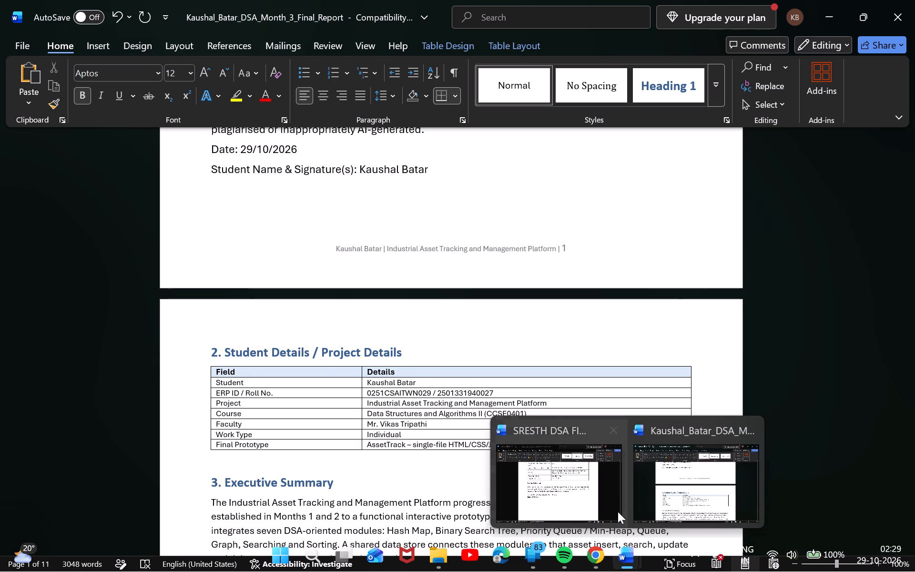
pyautogui.click(579, 493)
pyautogui.scroll(-3, 579, 493)
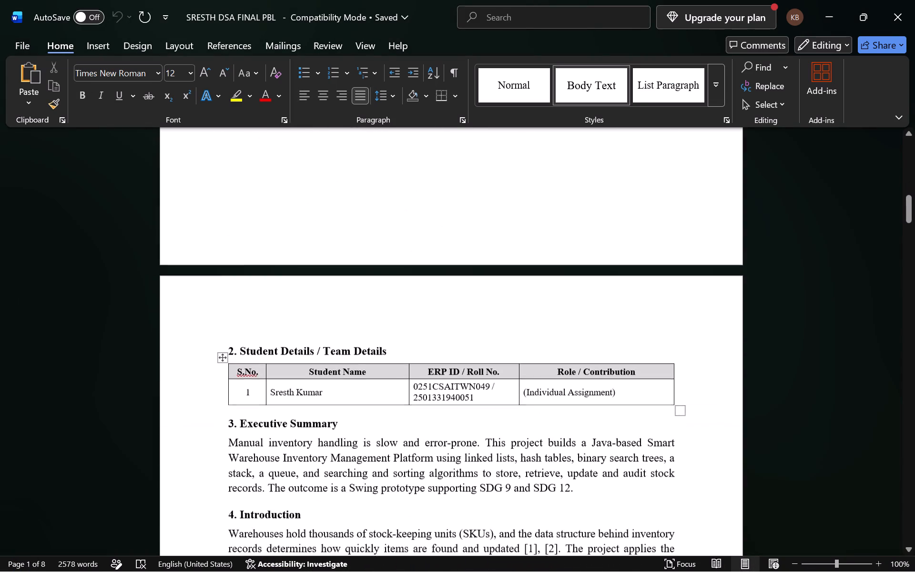
pyautogui.scroll(1, 579, 493)
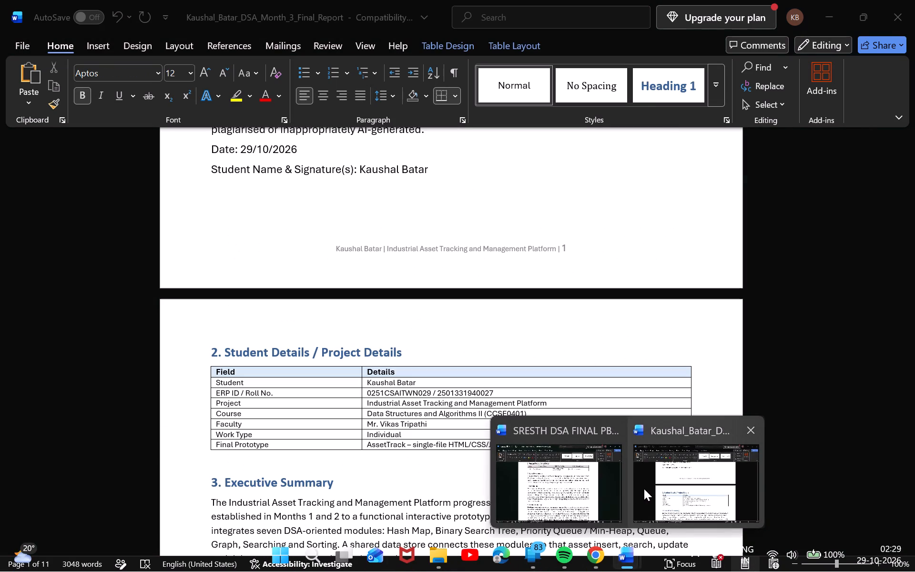
pyautogui.click(644, 489)
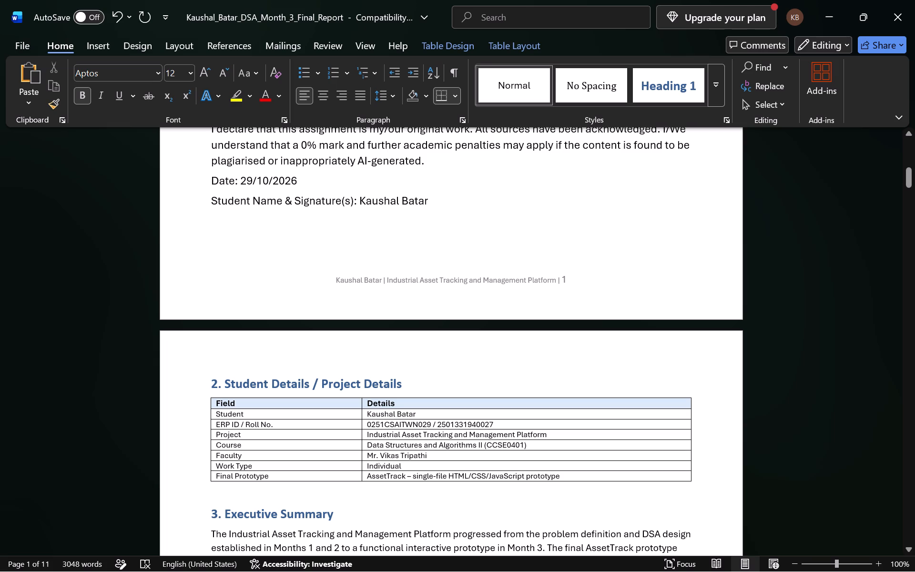
pyautogui.click(690, 471)
pyautogui.click(645, 462)
pyautogui.moveTo(643, 409); pyautogui.dragTo(646, 418)
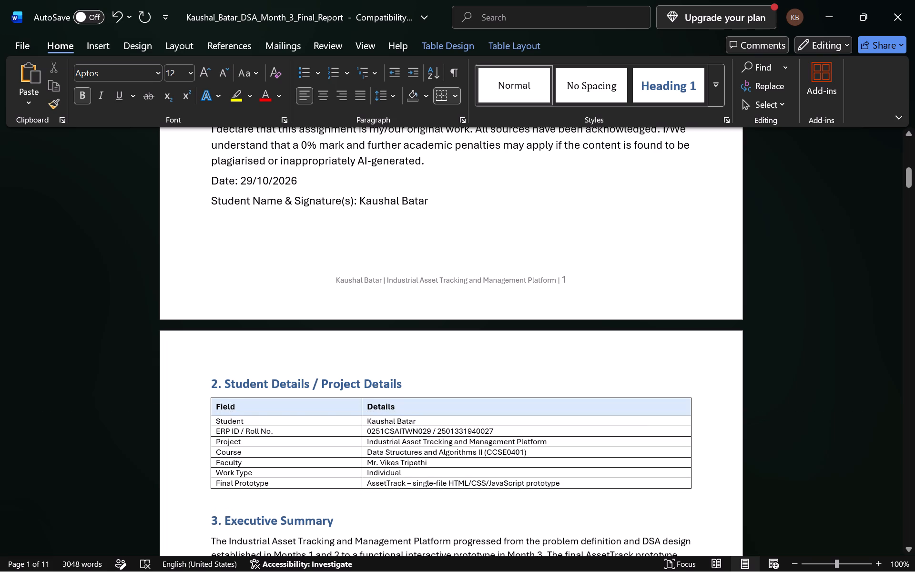
# Enlarge the whole Student Details / Project Details table downward so all its rows become taller.
pyautogui.moveTo(660, 429); pyautogui.dragTo(665, 423)
pyautogui.click(665, 423)
pyautogui.moveTo(694, 492); pyautogui.dragTo(695, 513)
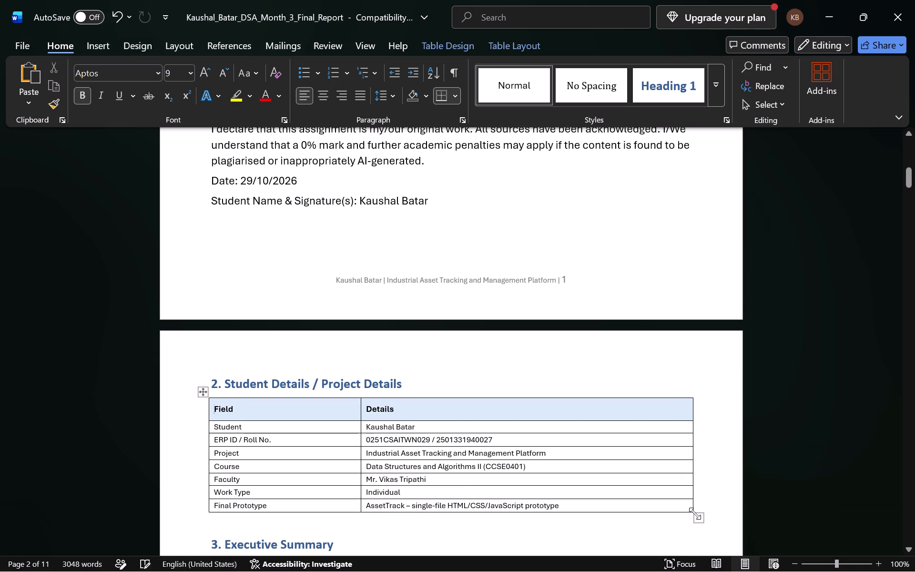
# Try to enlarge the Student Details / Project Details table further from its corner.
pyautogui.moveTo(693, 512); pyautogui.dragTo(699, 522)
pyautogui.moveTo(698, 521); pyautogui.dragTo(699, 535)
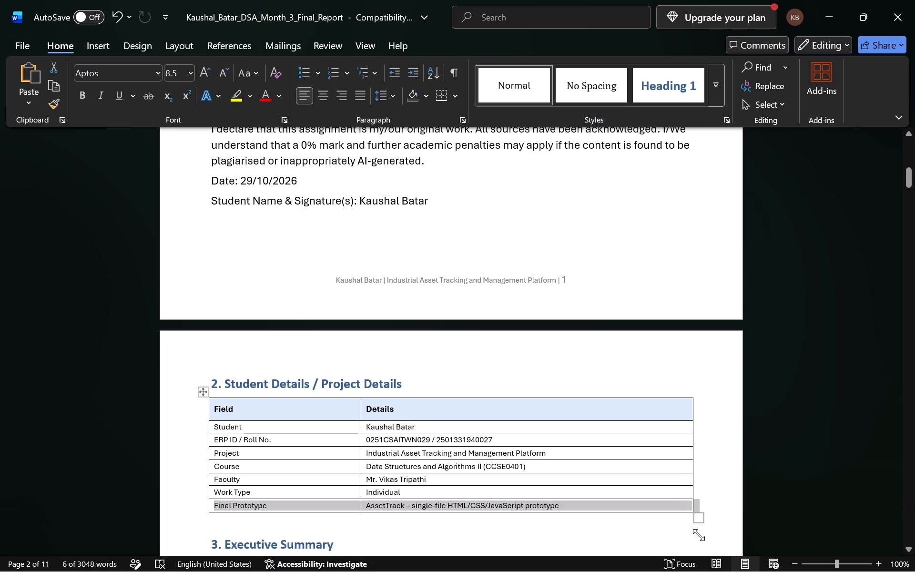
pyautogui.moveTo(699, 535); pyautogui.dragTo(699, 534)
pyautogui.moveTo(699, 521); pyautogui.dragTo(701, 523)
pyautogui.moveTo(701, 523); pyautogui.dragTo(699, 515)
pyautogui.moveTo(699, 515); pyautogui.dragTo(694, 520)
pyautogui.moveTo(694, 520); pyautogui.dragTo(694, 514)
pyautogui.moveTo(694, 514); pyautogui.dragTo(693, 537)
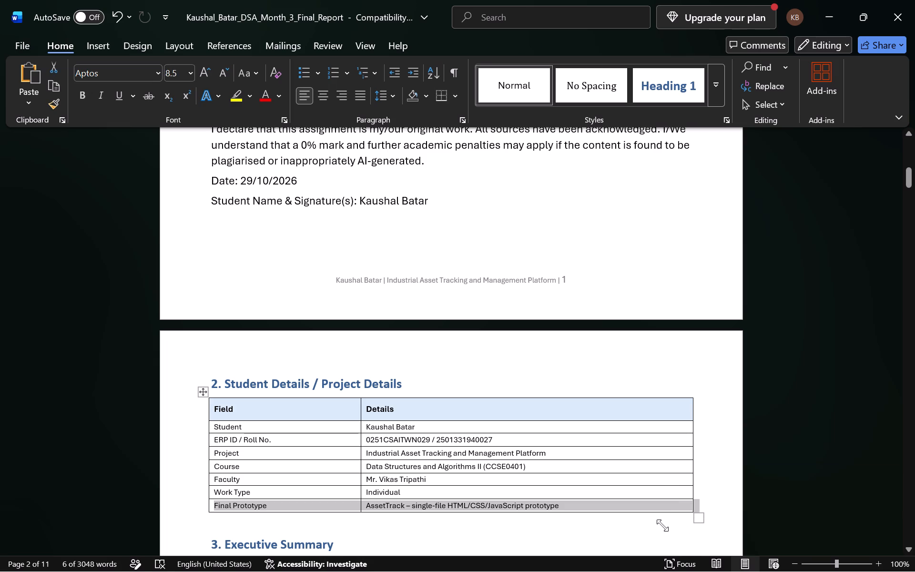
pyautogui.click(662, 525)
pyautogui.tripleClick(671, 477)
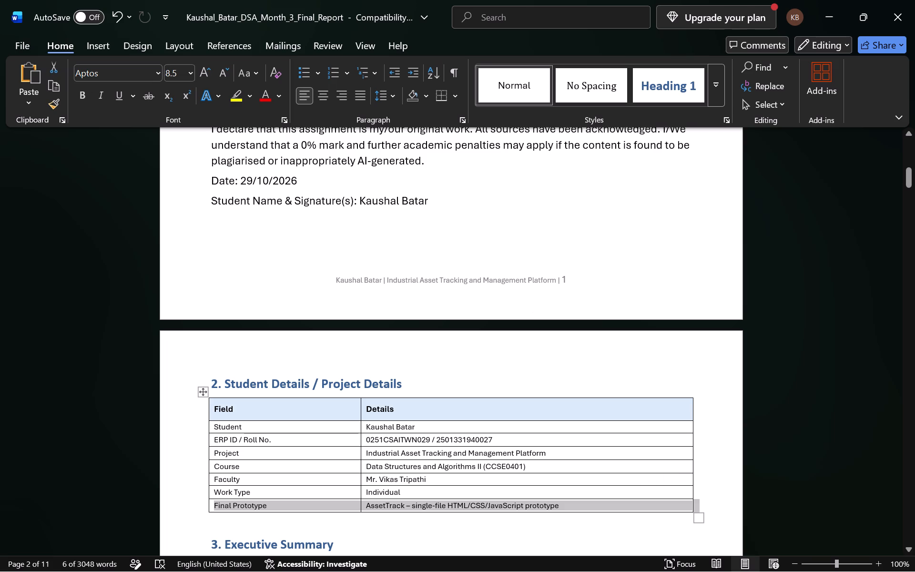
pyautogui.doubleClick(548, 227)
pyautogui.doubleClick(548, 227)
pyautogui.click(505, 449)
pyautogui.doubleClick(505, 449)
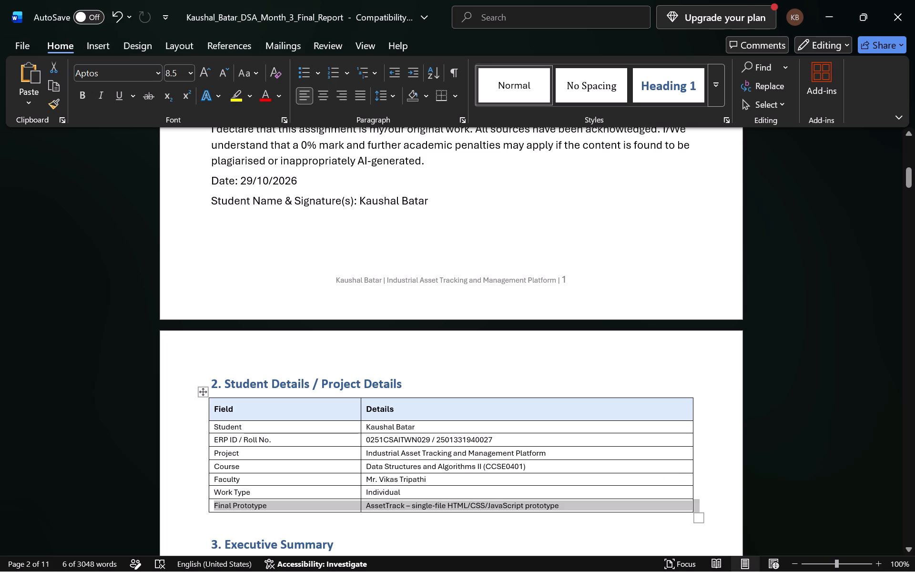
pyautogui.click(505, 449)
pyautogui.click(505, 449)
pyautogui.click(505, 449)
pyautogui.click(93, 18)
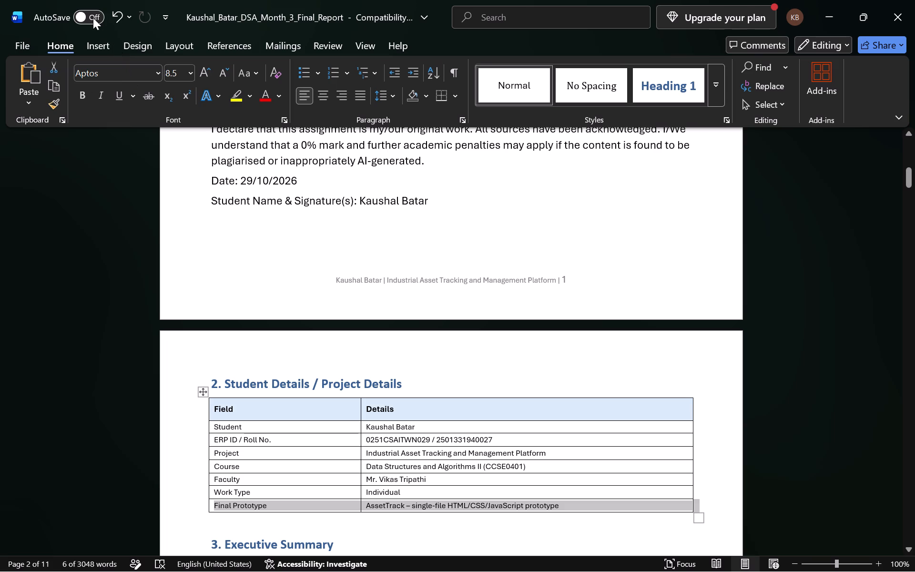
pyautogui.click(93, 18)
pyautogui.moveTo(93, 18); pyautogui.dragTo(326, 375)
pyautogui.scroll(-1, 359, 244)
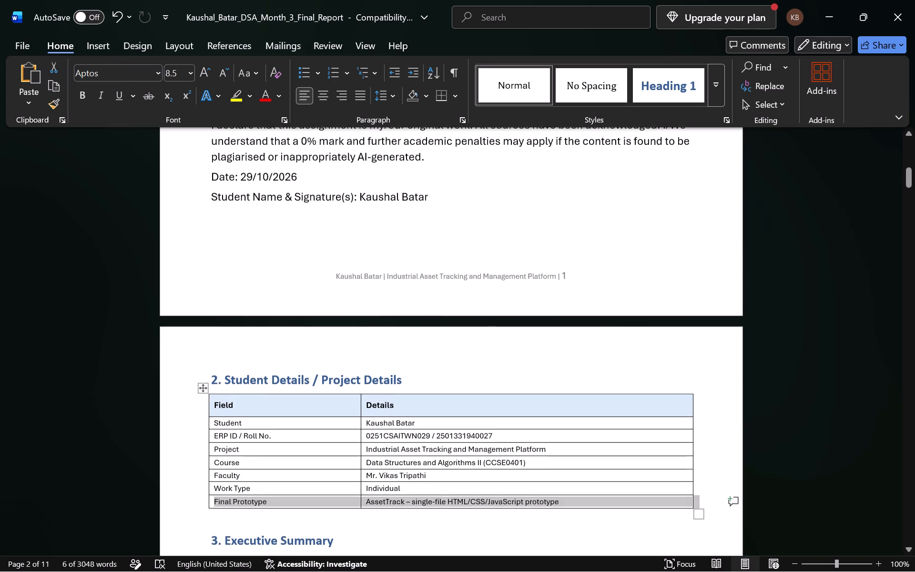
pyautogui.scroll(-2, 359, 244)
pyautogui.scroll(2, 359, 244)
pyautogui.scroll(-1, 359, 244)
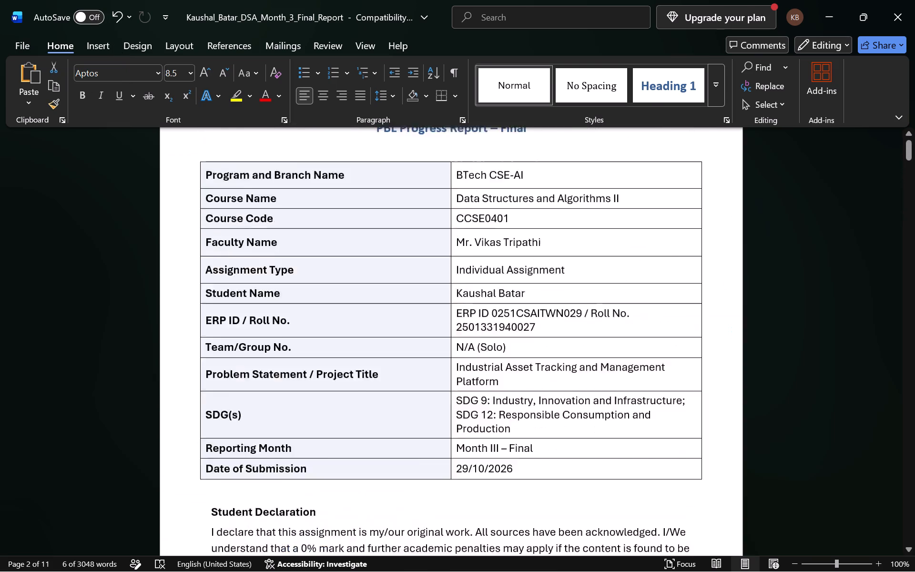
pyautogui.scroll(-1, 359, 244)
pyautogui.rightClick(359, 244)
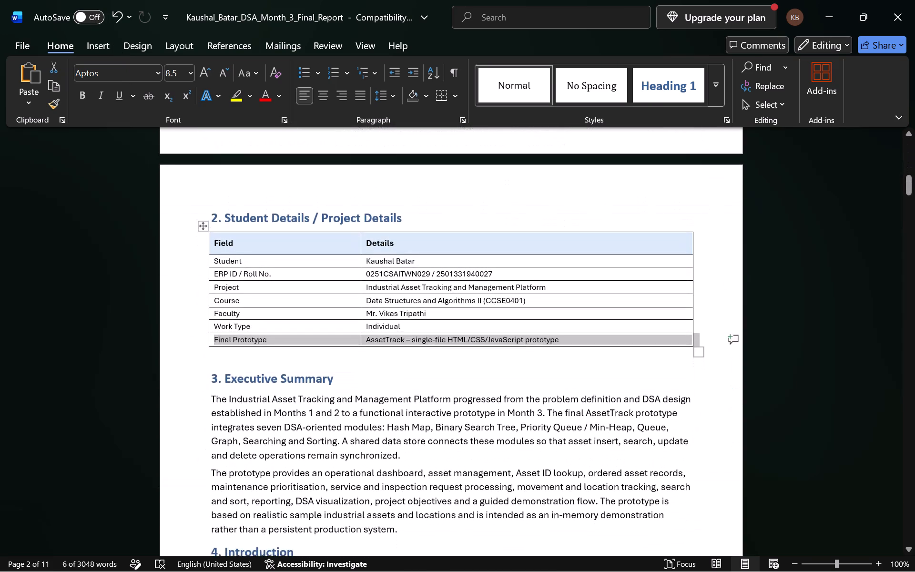
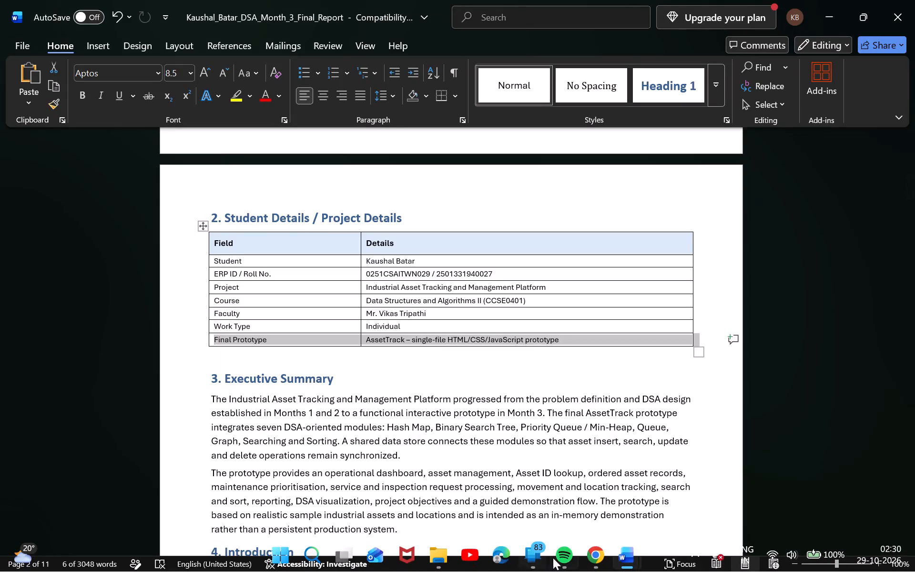
# Search the computer for "ku" and launch the Kuro app.
pyautogui.write('ku')
pyautogui.press('Return')
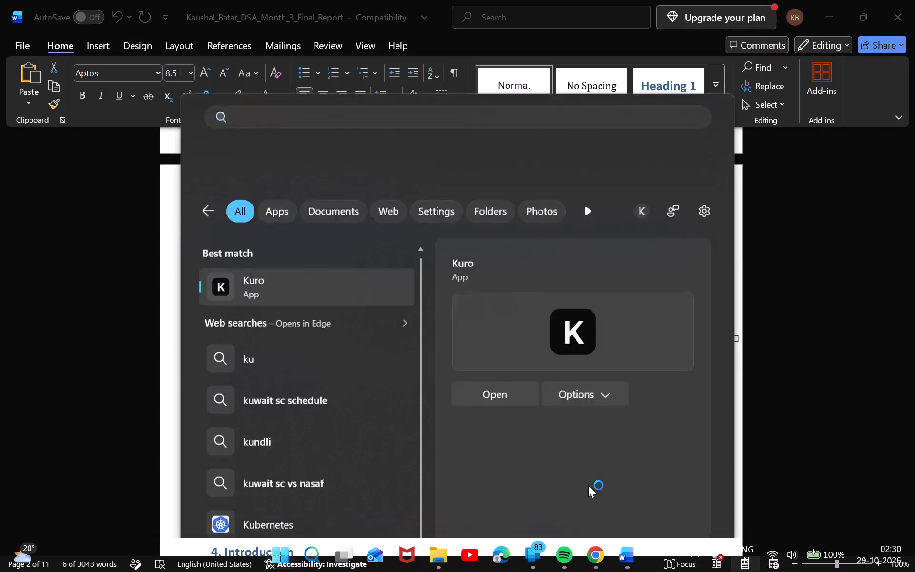
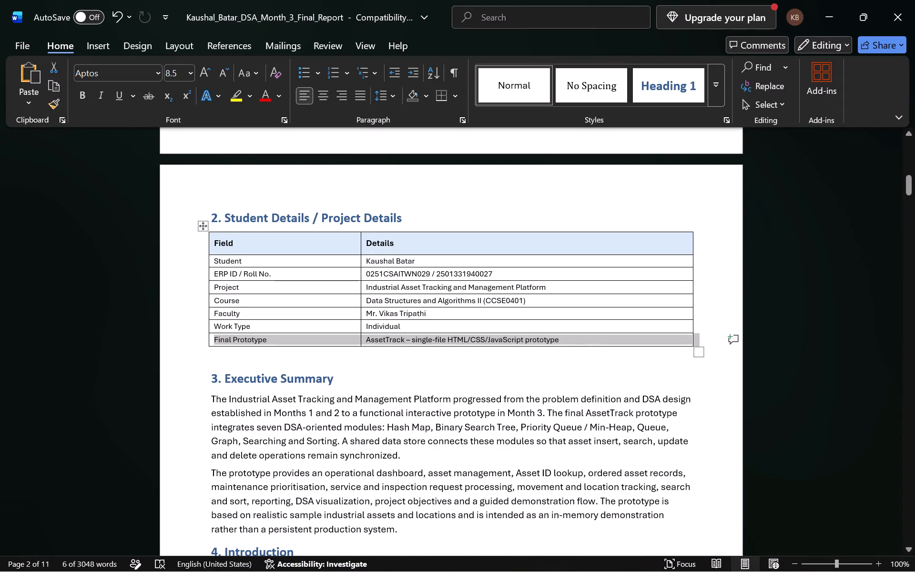
# Increase the heights of the Student Details table rows from Student through Final Prototype to roughly match the header row.
pyautogui.click(561, 330)
pyautogui.click(539, 266)
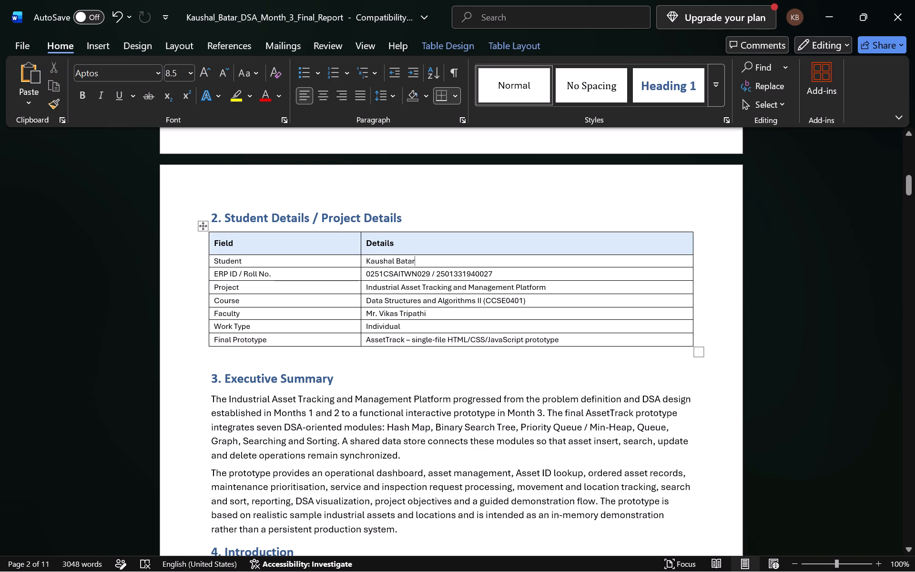
pyautogui.moveTo(559, 267); pyautogui.dragTo(563, 277)
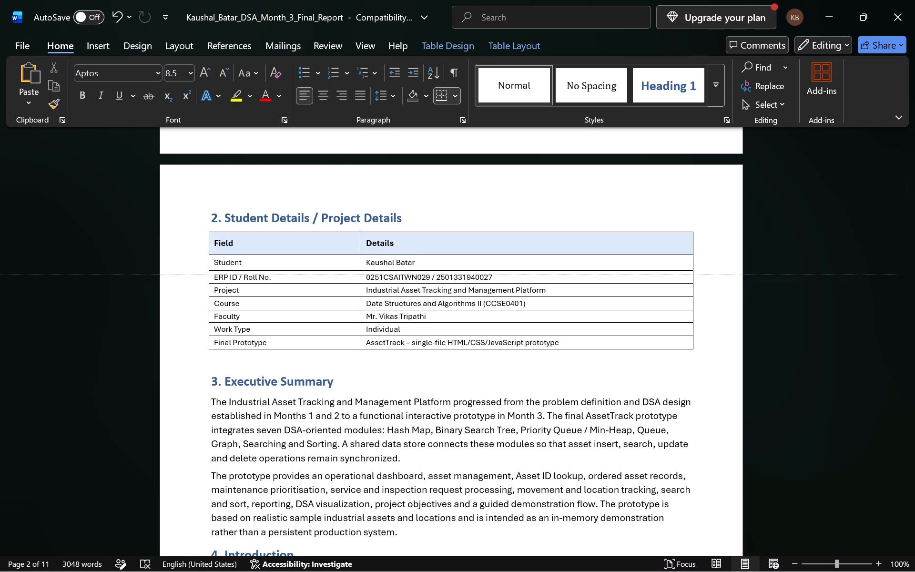
pyautogui.moveTo(563, 277); pyautogui.dragTo(563, 278)
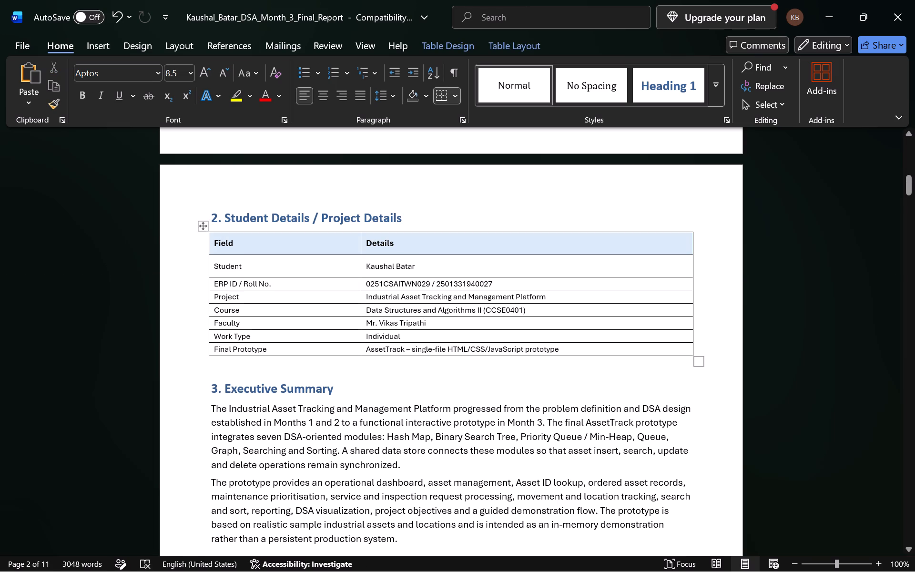
pyautogui.moveTo(564, 291); pyautogui.dragTo(566, 295)
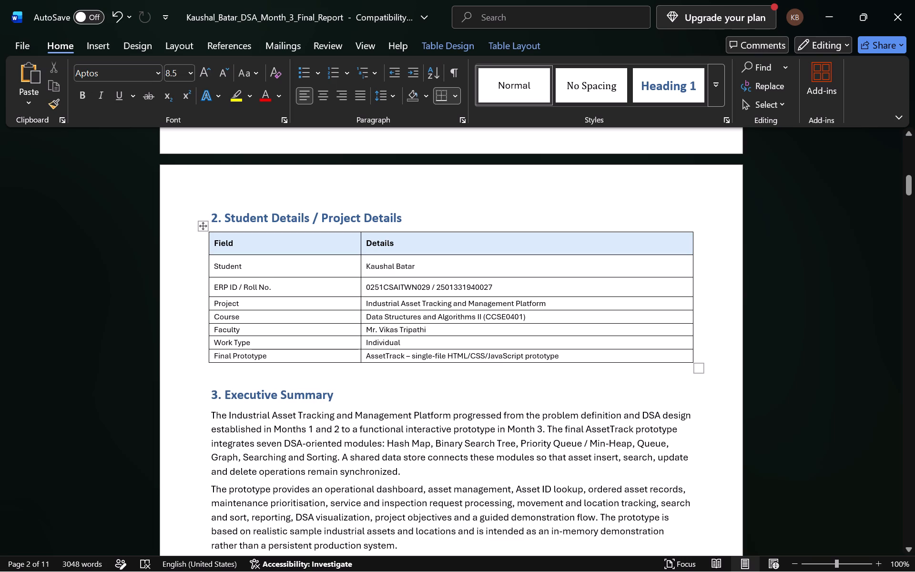
pyautogui.moveTo(577, 310); pyautogui.dragTo(580, 316)
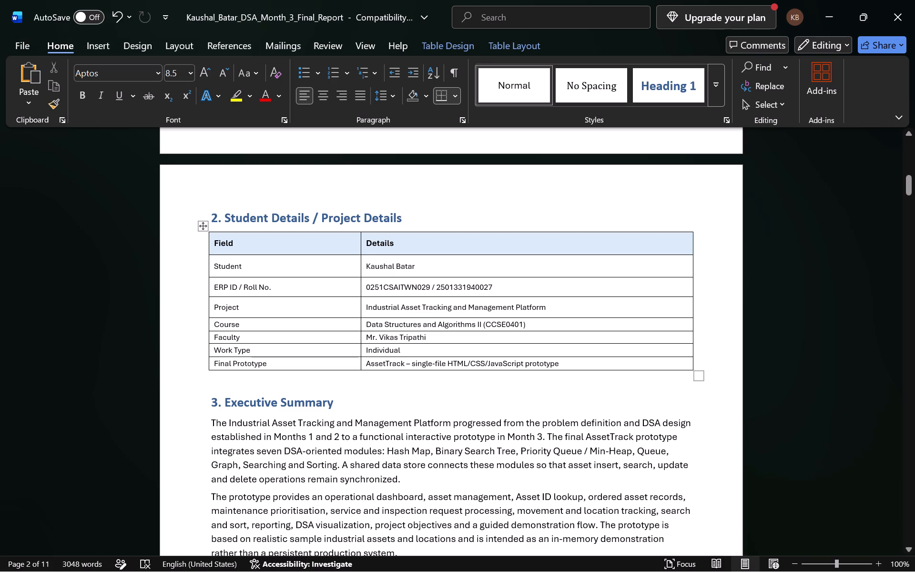
pyautogui.moveTo(585, 332); pyautogui.dragTo(587, 336)
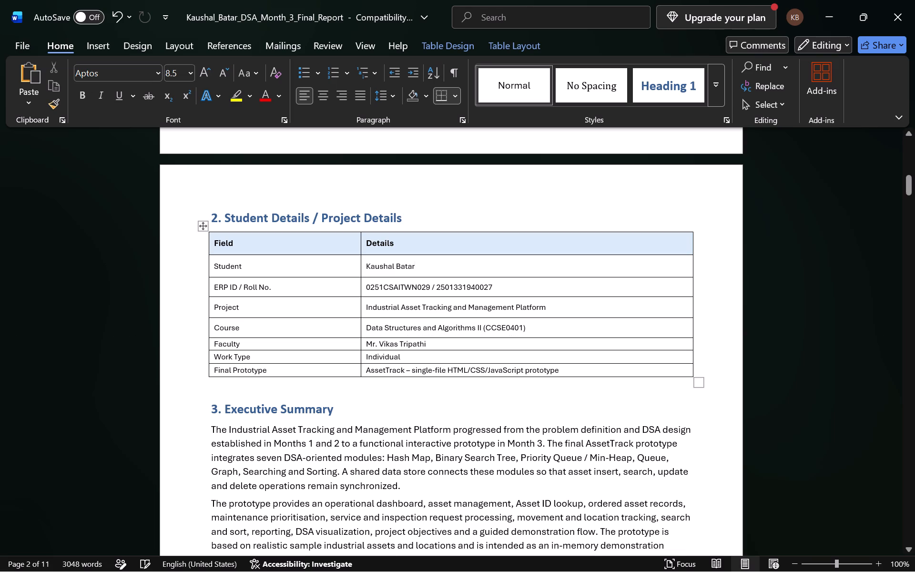
pyautogui.moveTo(589, 350); pyautogui.dragTo(593, 357)
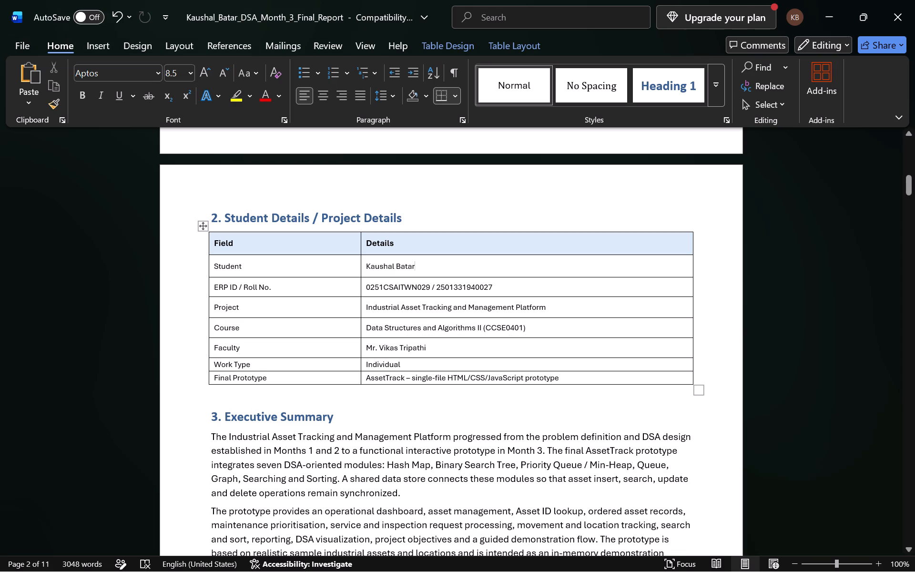
pyautogui.moveTo(593, 371); pyautogui.dragTo(598, 377)
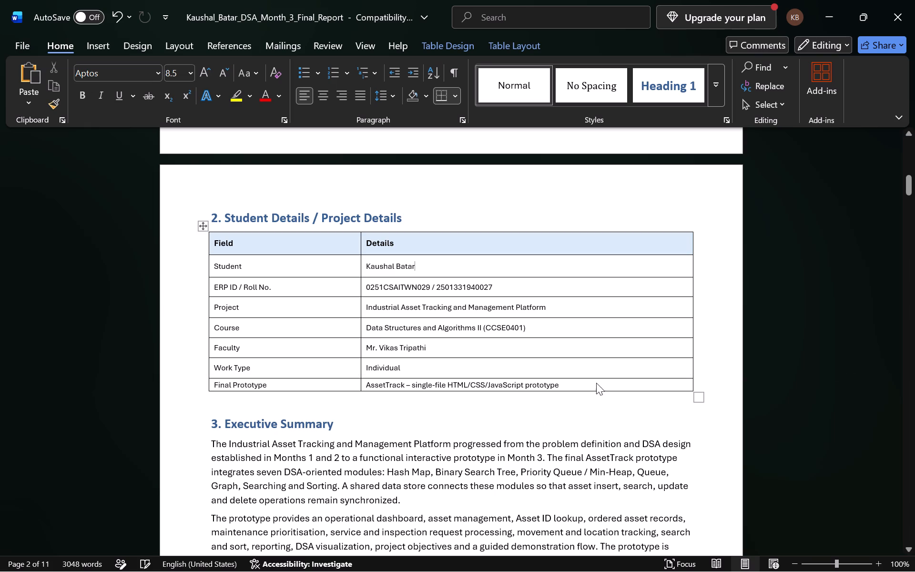
pyautogui.moveTo(595, 391); pyautogui.dragTo(596, 396)
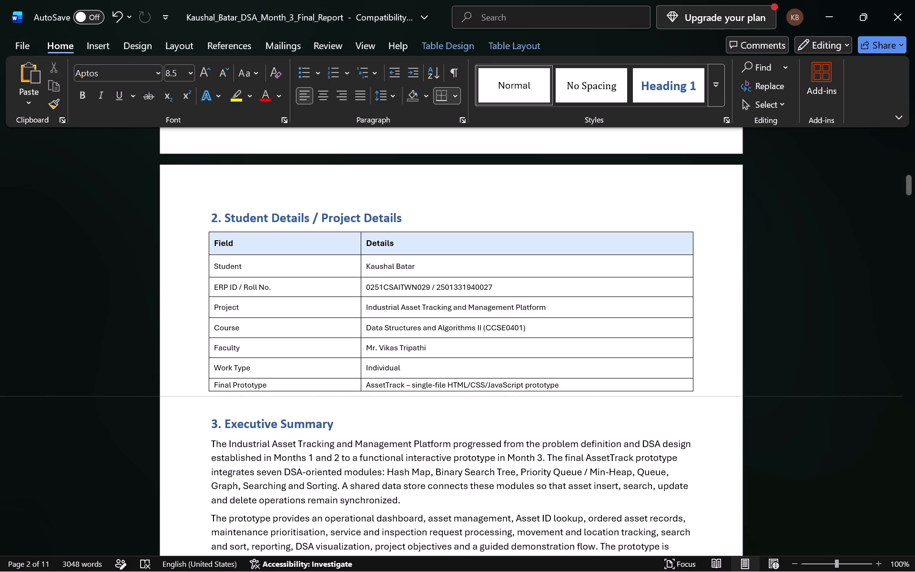
pyautogui.moveTo(596, 396); pyautogui.dragTo(599, 400)
# Set the "2. Student Details / Project Details" heading and its whole table to font size 12.
pyautogui.moveTo(599, 389); pyautogui.dragTo(464, 375)
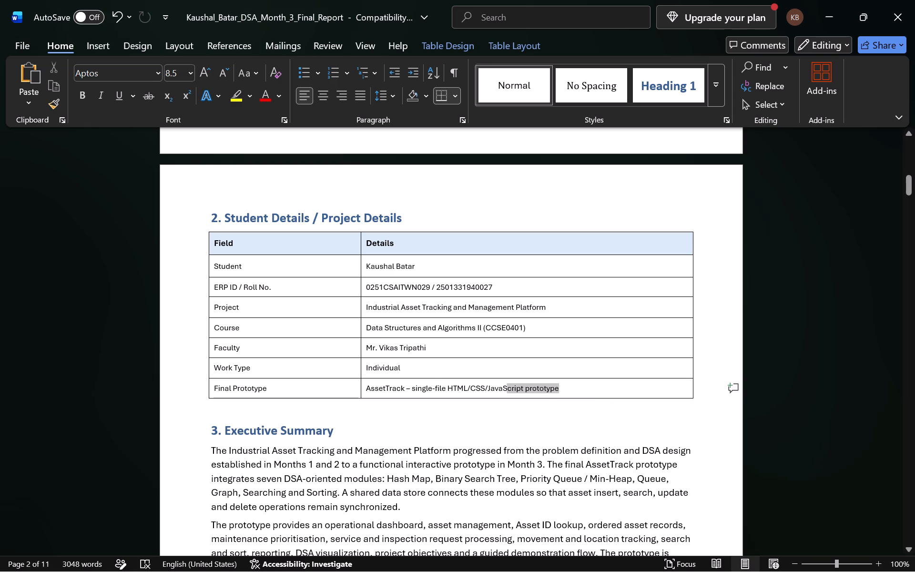
pyautogui.moveTo(464, 375); pyautogui.dragTo(245, 257)
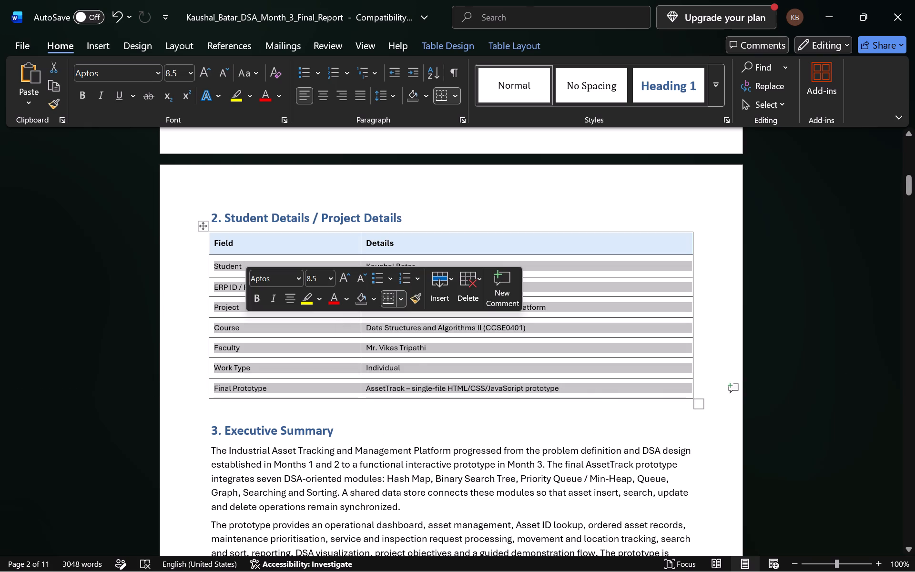
pyautogui.click(597, 388)
pyautogui.click(597, 388)
pyautogui.moveTo(597, 388); pyautogui.dragTo(271, 276)
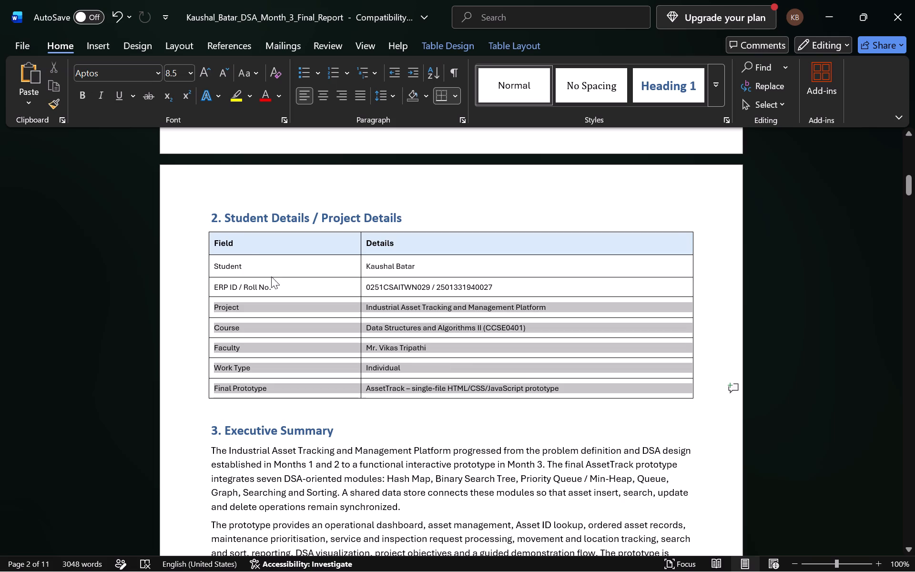
pyautogui.moveTo(271, 276); pyautogui.dragTo(209, 214)
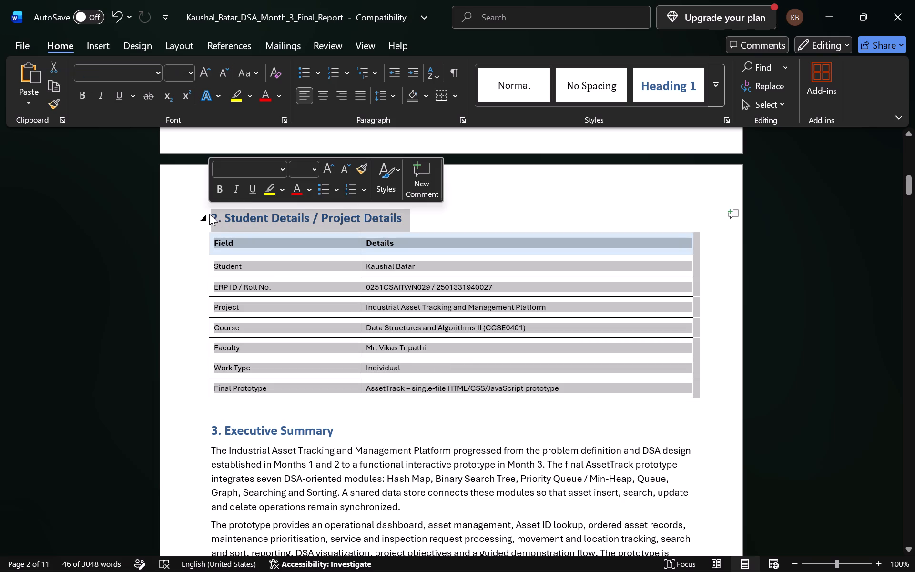
pyautogui.click(312, 167)
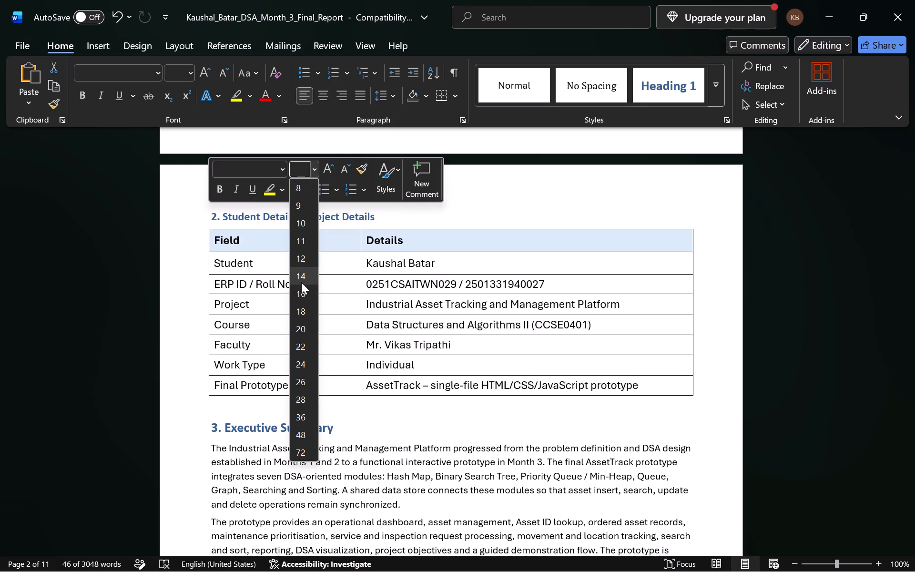
pyautogui.click(306, 265)
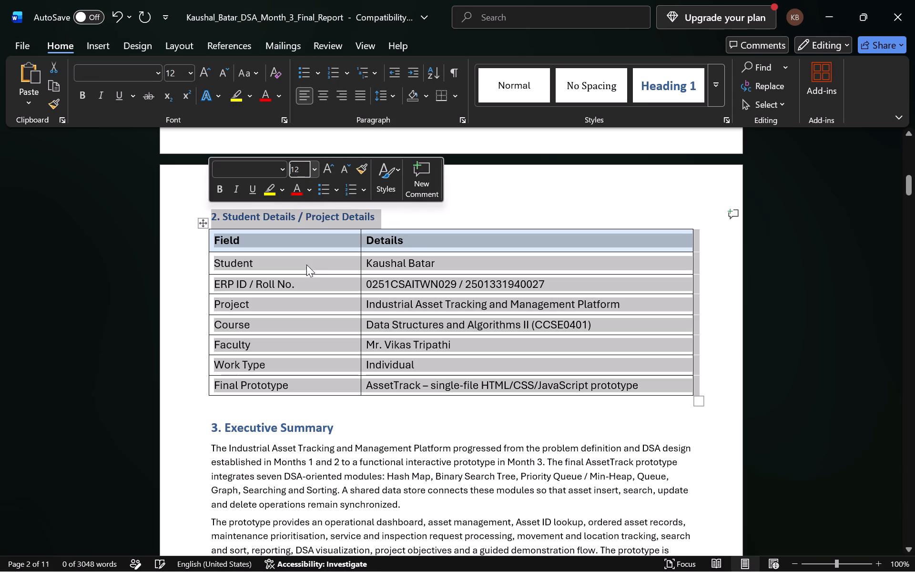
pyautogui.click(417, 410)
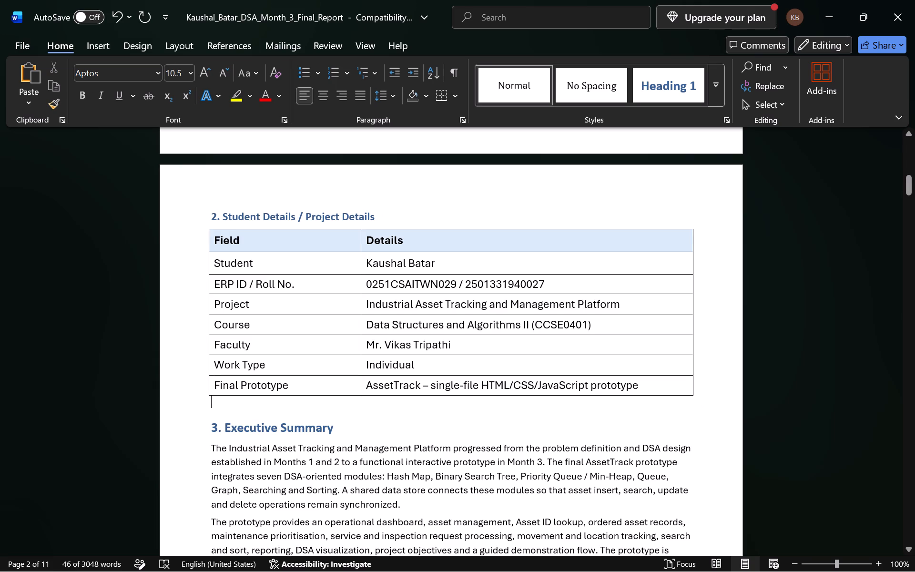
# Set the "3. Executive Summary" heading and its two paragraphs to font size 14.
pyautogui.scroll(-3, 417, 404)
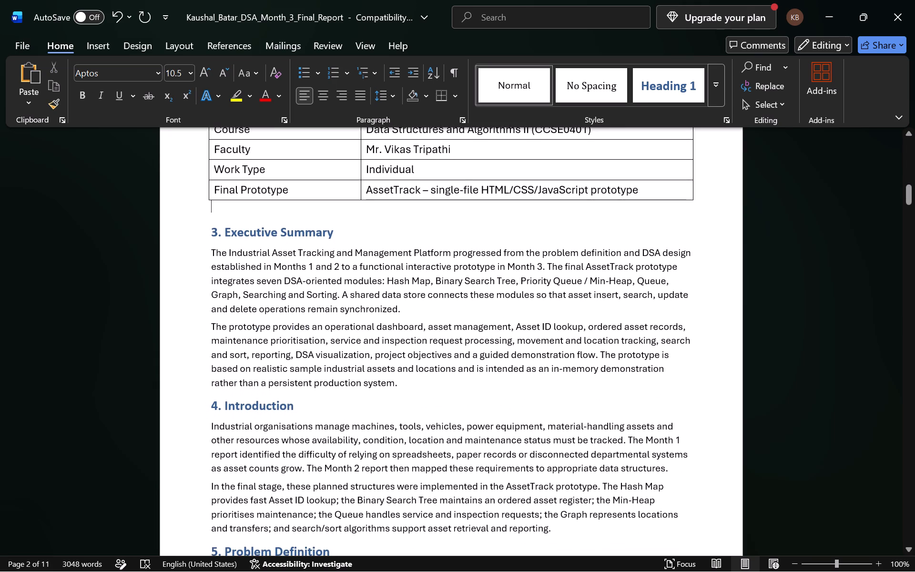
pyautogui.moveTo(419, 385); pyautogui.dragTo(186, 241)
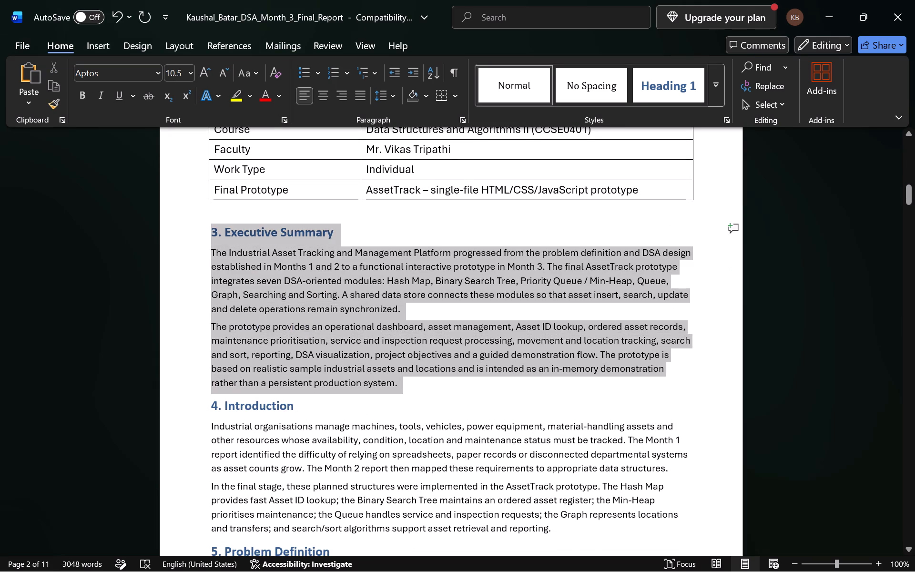
pyautogui.moveTo(186, 241); pyautogui.dragTo(182, 230)
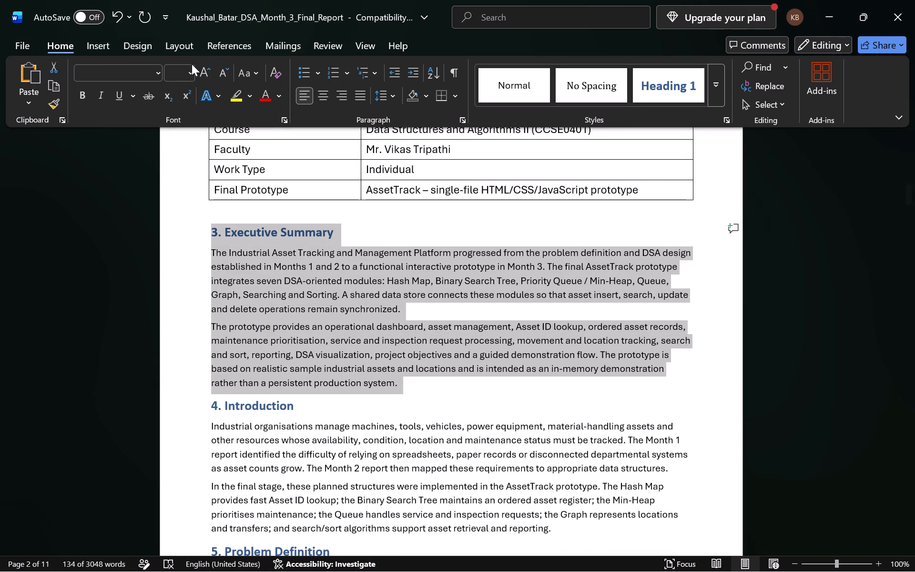
pyautogui.click(188, 71)
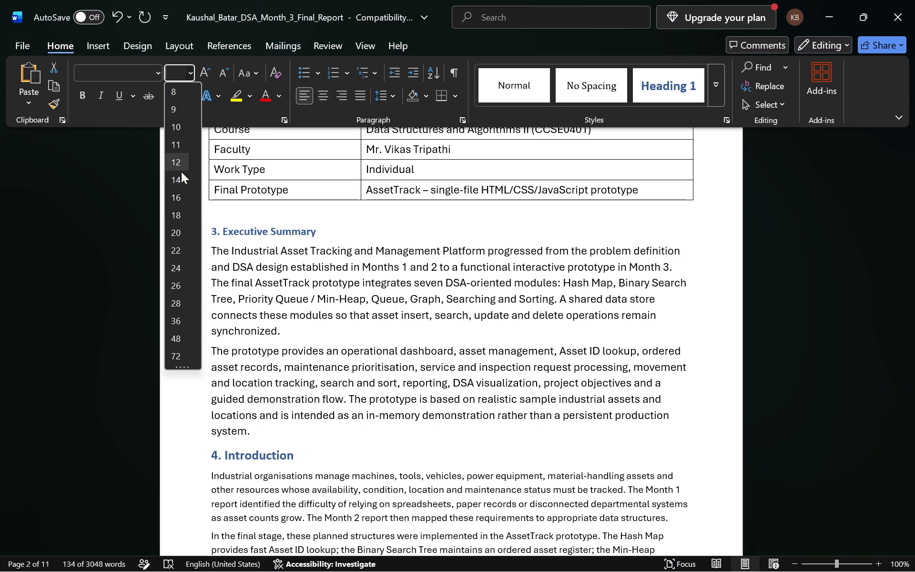
pyautogui.click(181, 172)
# Set the "4. Introduction" heading and its two paragraphs to font size 12.
pyautogui.scroll(-1, 267, 317)
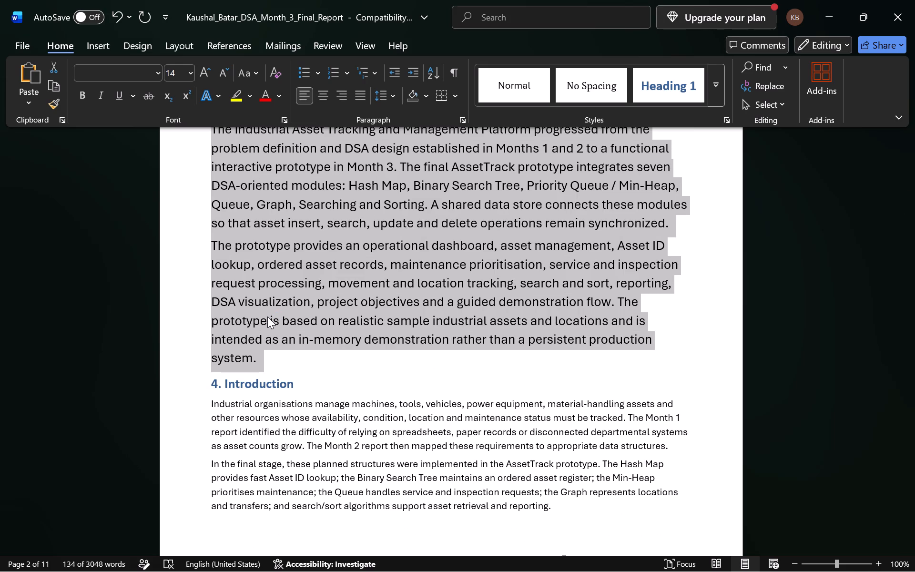
pyautogui.scroll(-2, 230, 358)
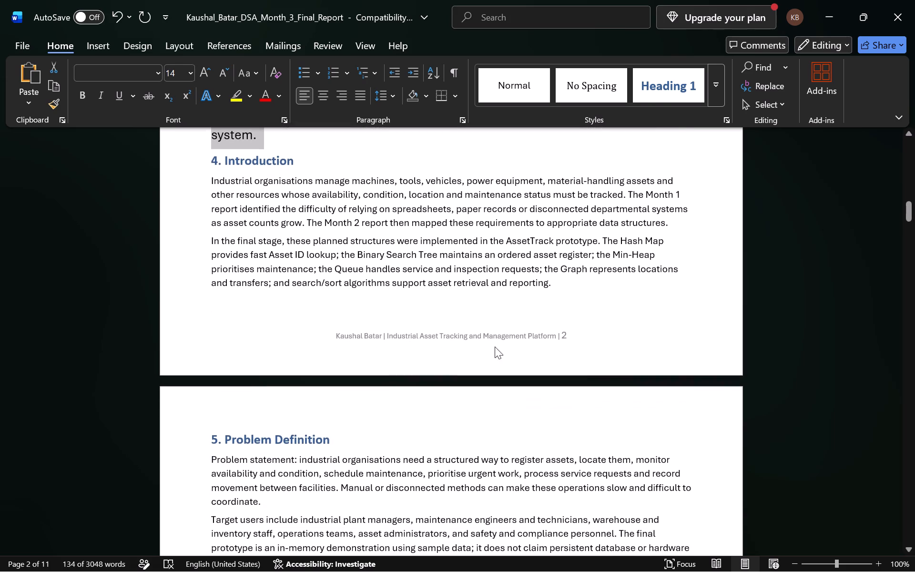
pyautogui.moveTo(567, 296); pyautogui.dragTo(176, 177)
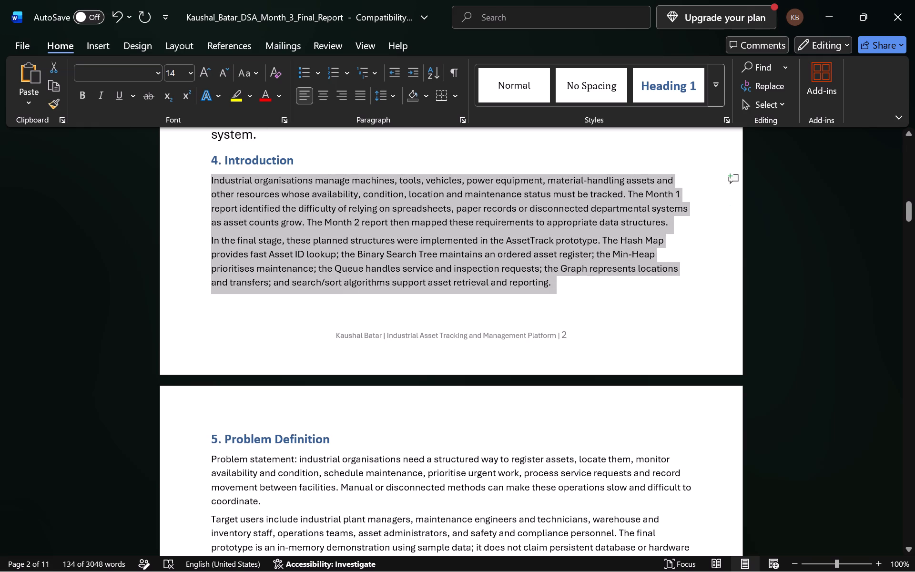
pyautogui.moveTo(176, 177); pyautogui.dragTo(169, 170)
pyautogui.moveTo(277, 124); pyautogui.dragTo(264, 162)
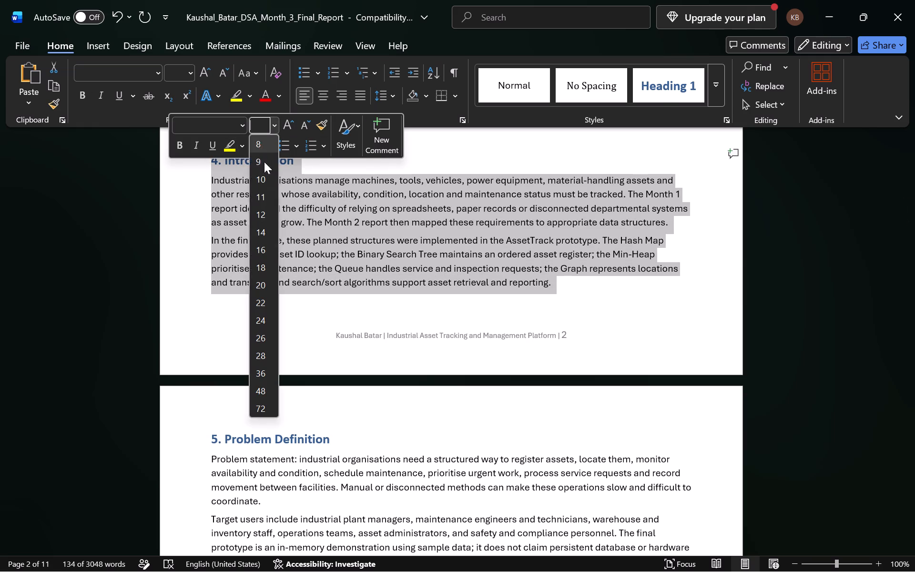
pyautogui.moveTo(264, 162); pyautogui.dragTo(257, 220)
pyautogui.click(257, 220)
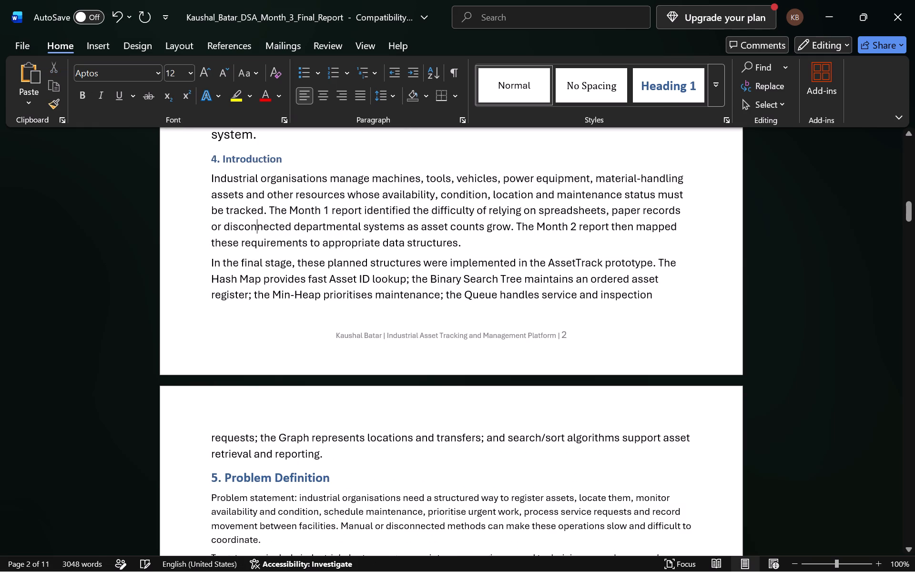
# Compare the text sizes and layout of the Introduction and Executive Summary with the cover page, Student Declaration and Objectives Achieved section.
pyautogui.hscroll(1, 264, 376)
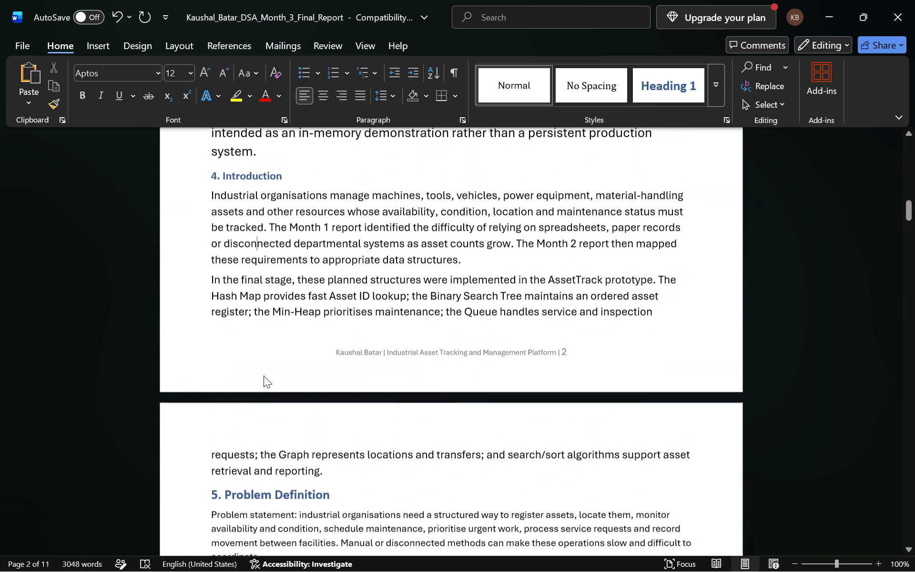
pyautogui.hscroll(1, 264, 376)
pyautogui.click(322, 226)
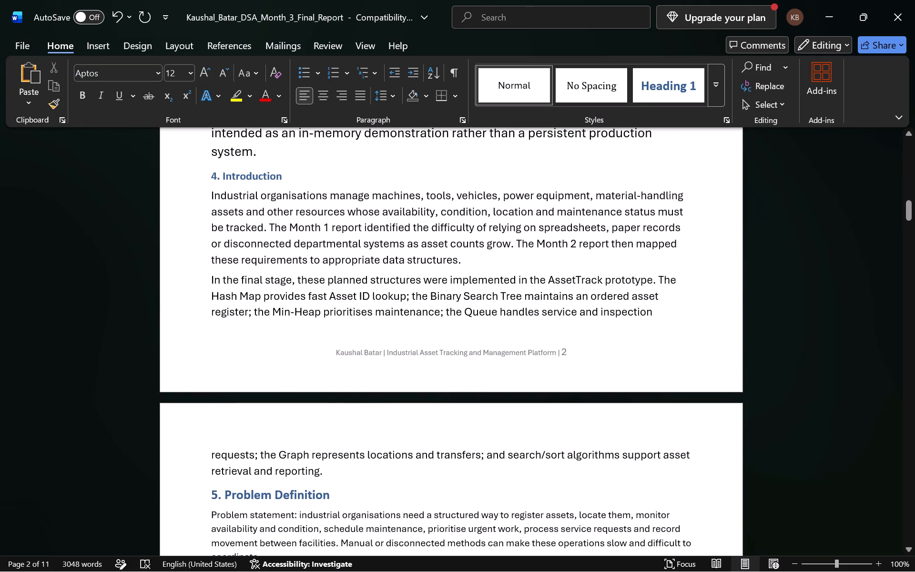
pyautogui.click(302, 204)
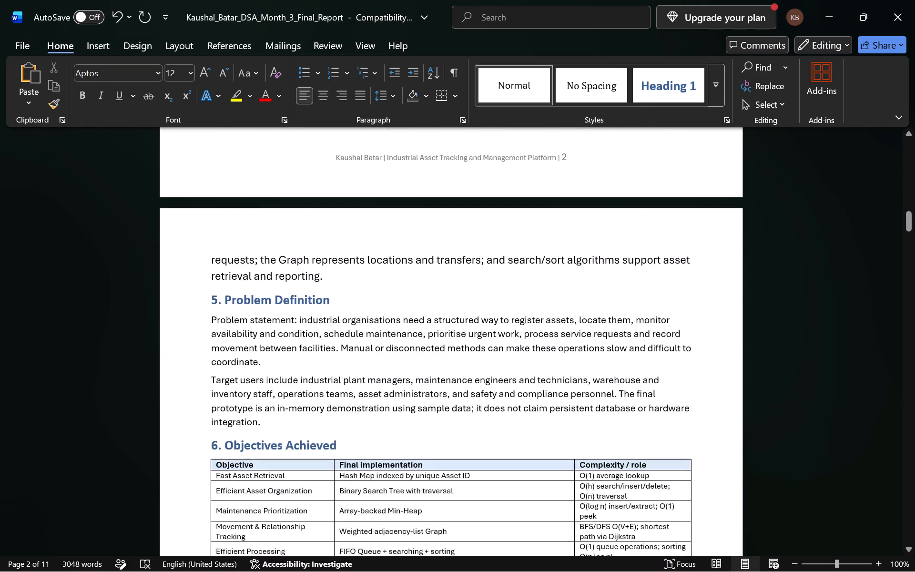
pyautogui.click(250, 137)
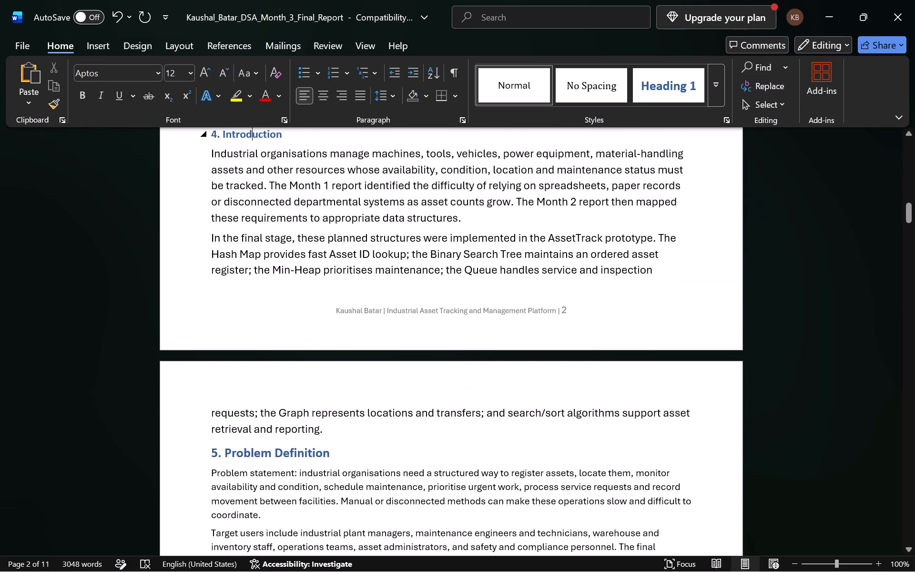
pyautogui.scroll(2, 251, 158)
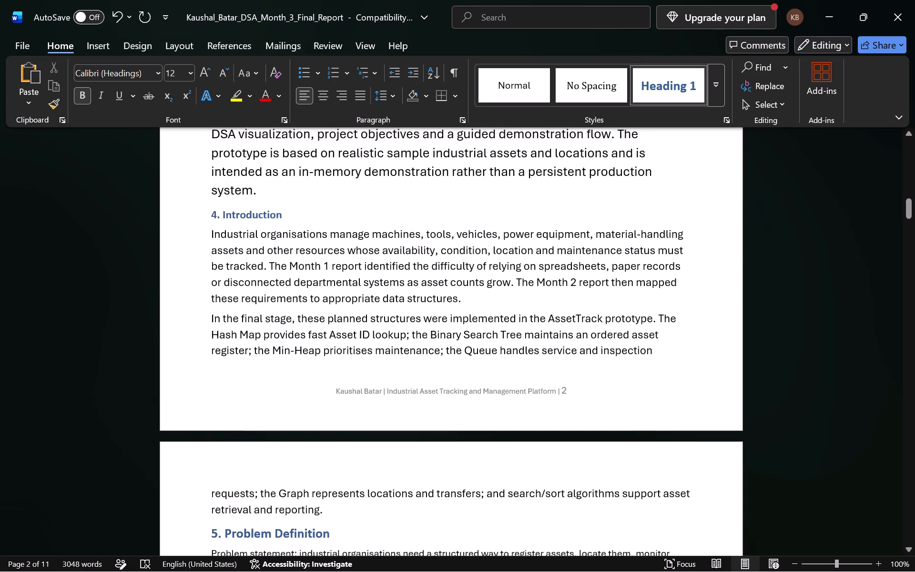
pyautogui.scroll(1, 251, 158)
pyautogui.click(249, 166)
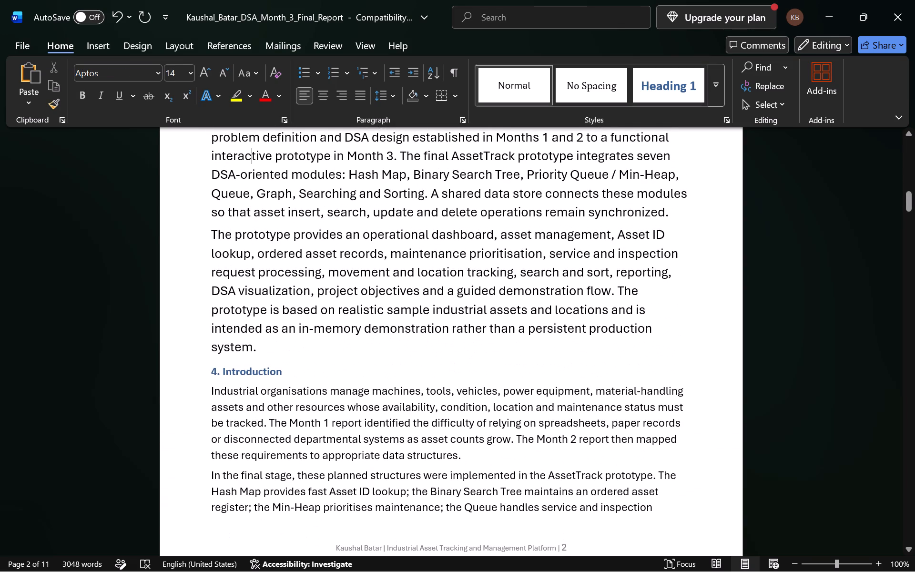
pyautogui.scroll(20, 249, 166)
pyautogui.scroll(2, 249, 166)
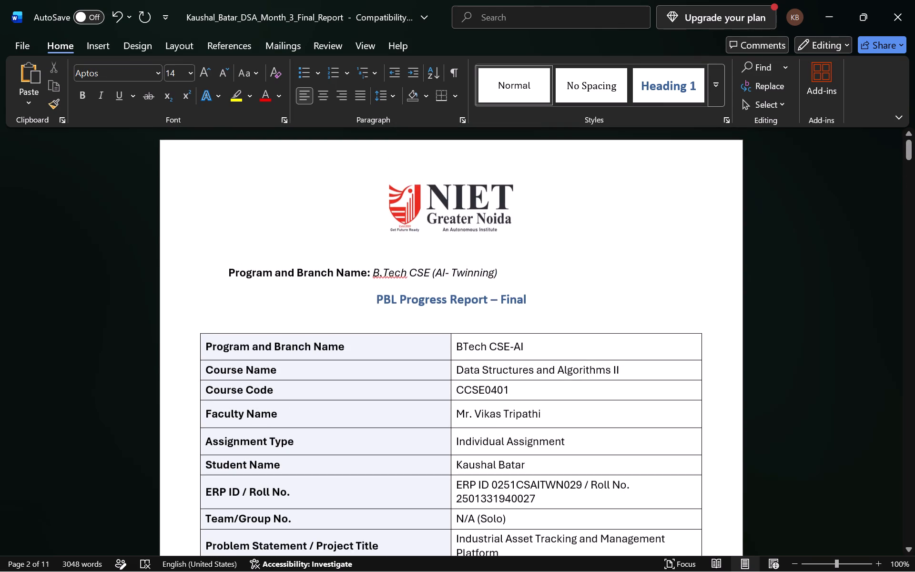
pyautogui.scroll(-20, 249, 166)
pyautogui.scroll(-20, 249, 166)
pyautogui.scroll(-20, 249, 166)
pyautogui.scroll(1, 249, 166)
pyautogui.scroll(-1, 249, 166)
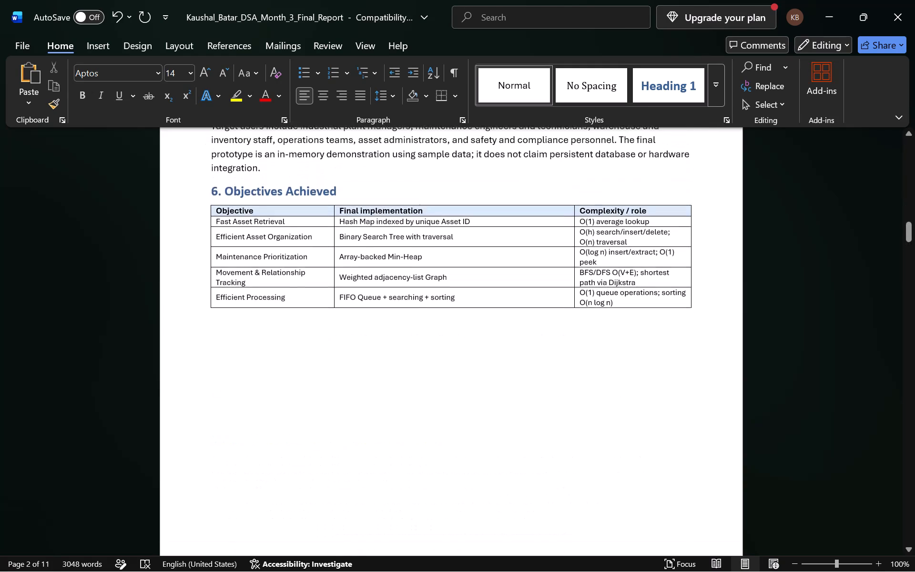
pyautogui.scroll(-1, 249, 166)
pyautogui.scroll(1, 249, 166)
pyautogui.hscroll(1, 249, 166)
pyautogui.scroll(1, 249, 166)
pyautogui.hscroll(1, 249, 166)
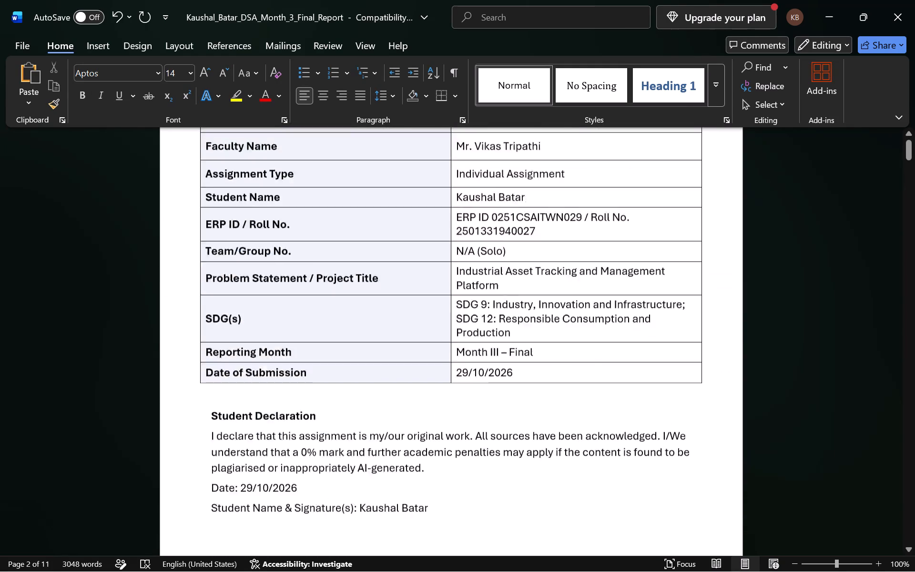
# Review the text sizes of the cover page, Student Details, Executive Summary and Introduction sections, checking the "4. Introduction" heading's font.
pyautogui.hscroll(1, 249, 166)
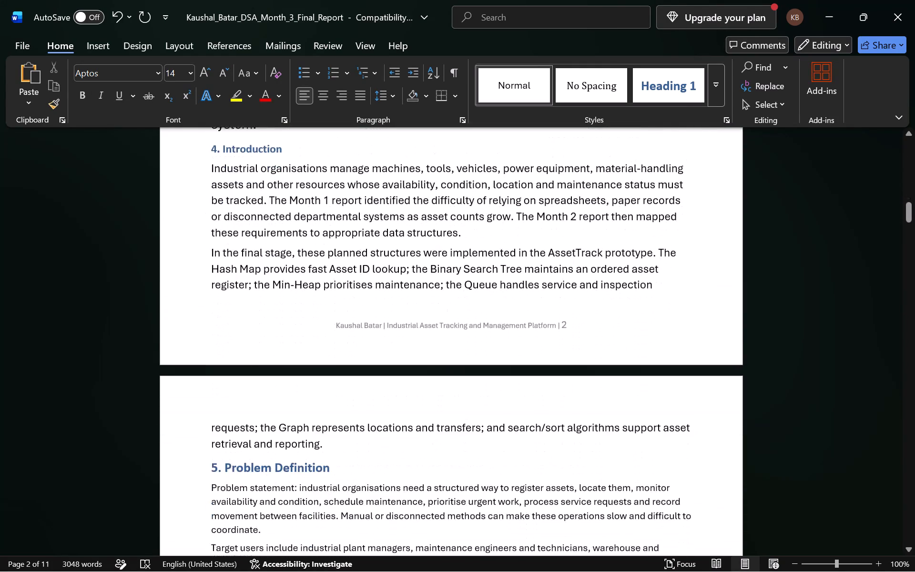
pyautogui.hscroll(1, 249, 166)
pyautogui.scroll(5, 249, 166)
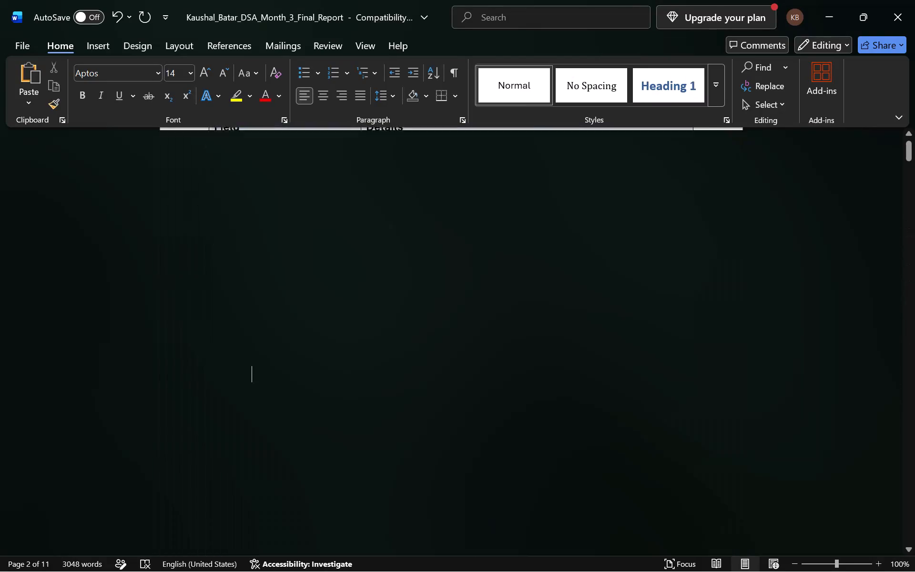
pyautogui.scroll(6, 249, 166)
pyautogui.scroll(-2, 249, 166)
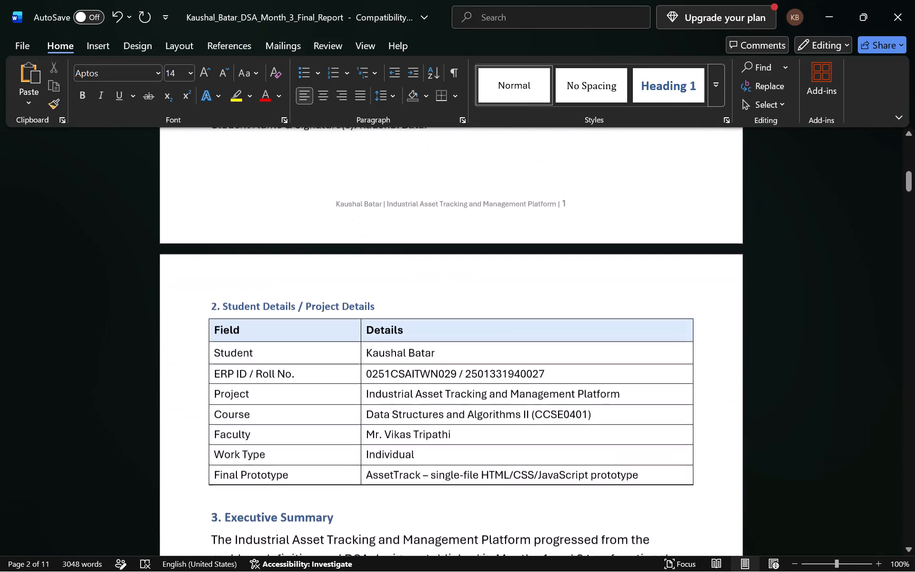
pyautogui.scroll(-5, 249, 166)
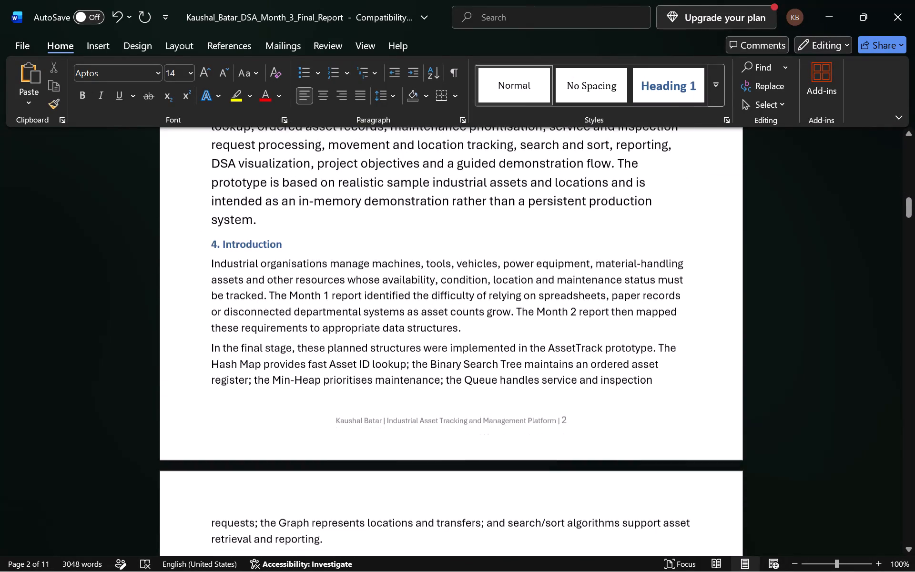
pyautogui.scroll(-1, 249, 166)
pyautogui.click(257, 233)
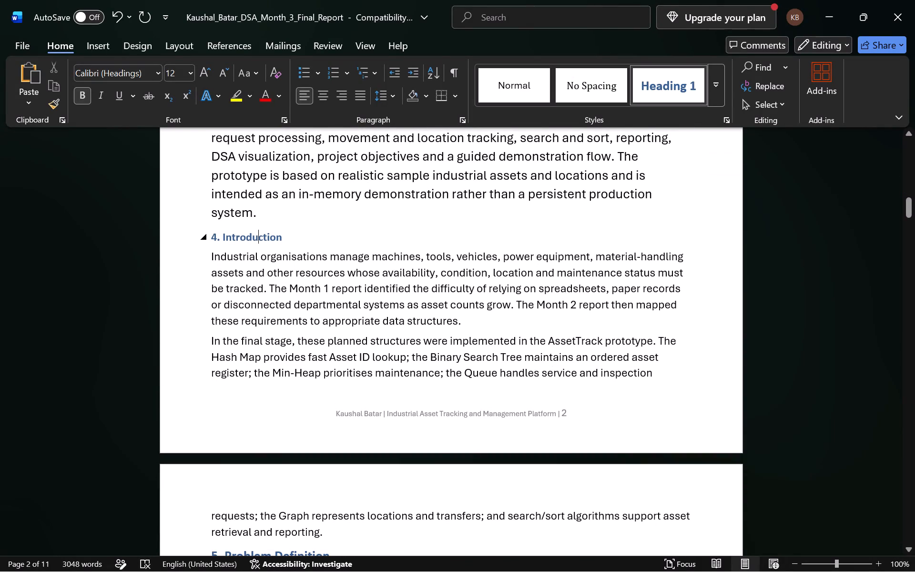
# Set the "5. Problem Definition" heading and its two paragraphs to font size 12.
pyautogui.scroll(-4, 315, 268)
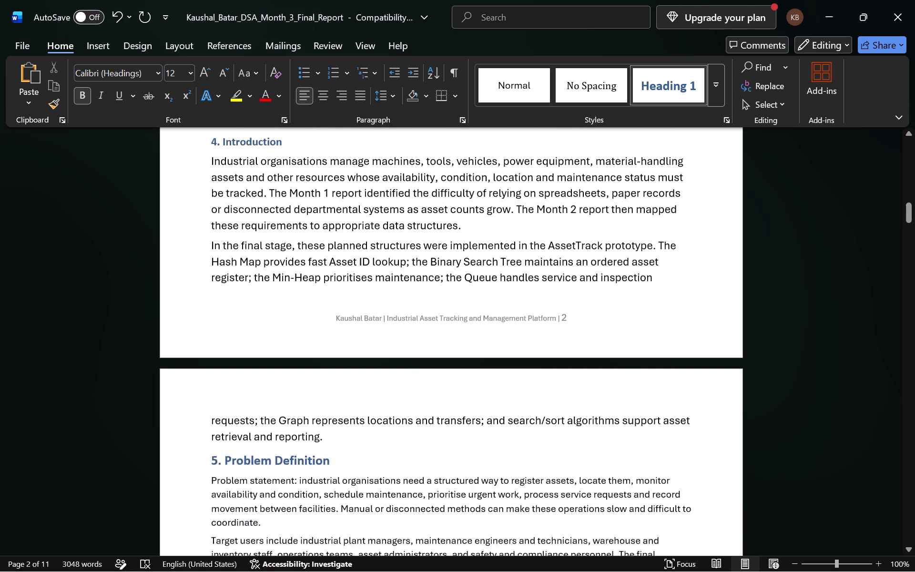
pyautogui.scroll(-2, 315, 268)
pyautogui.moveTo(267, 364); pyautogui.dragTo(183, 241)
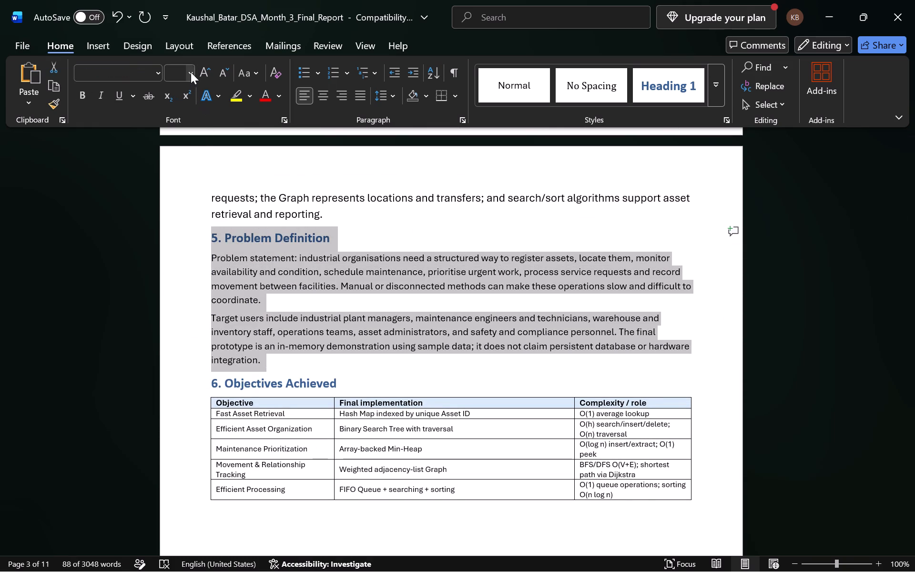
pyautogui.moveTo(191, 72); pyautogui.dragTo(179, 160)
pyautogui.click(179, 160)
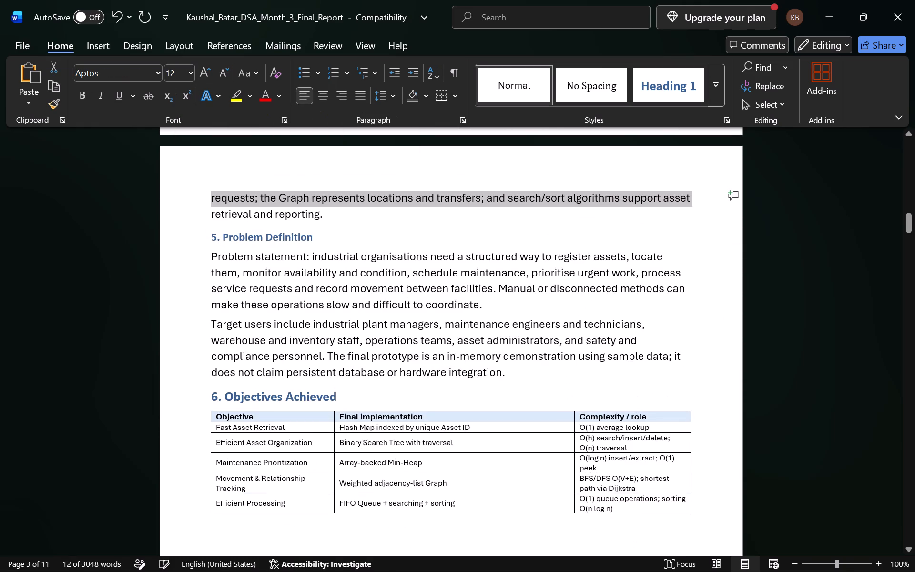
# Stretch the table under "6. Objectives Achieved" downward to make its rows taller, widening it slightly.
pyautogui.scroll(-2, 189, 274)
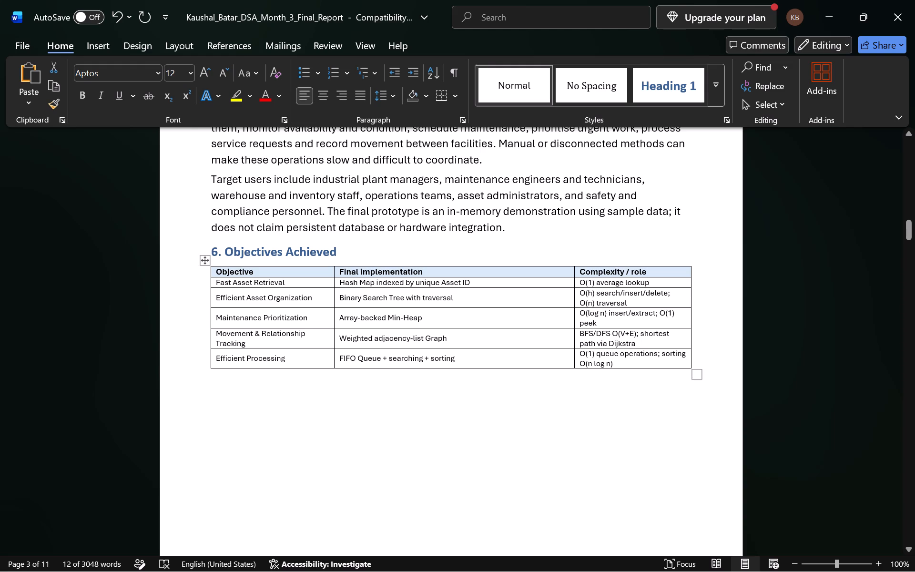
pyautogui.moveTo(695, 374); pyautogui.dragTo(701, 477)
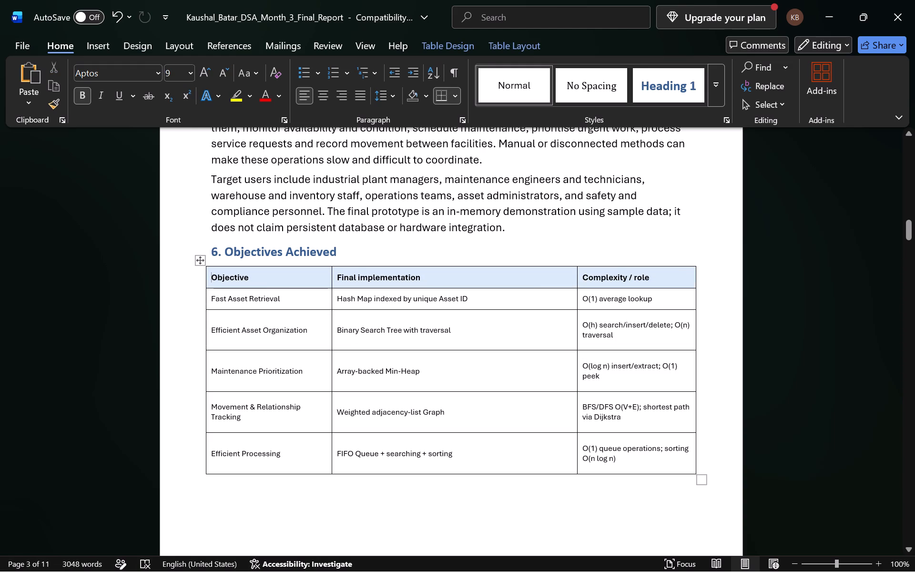
# Set all text in the Objectives Achieved table, including its header row, to font size 12 and centre it.
pyautogui.moveTo(652, 467); pyautogui.dragTo(243, 287)
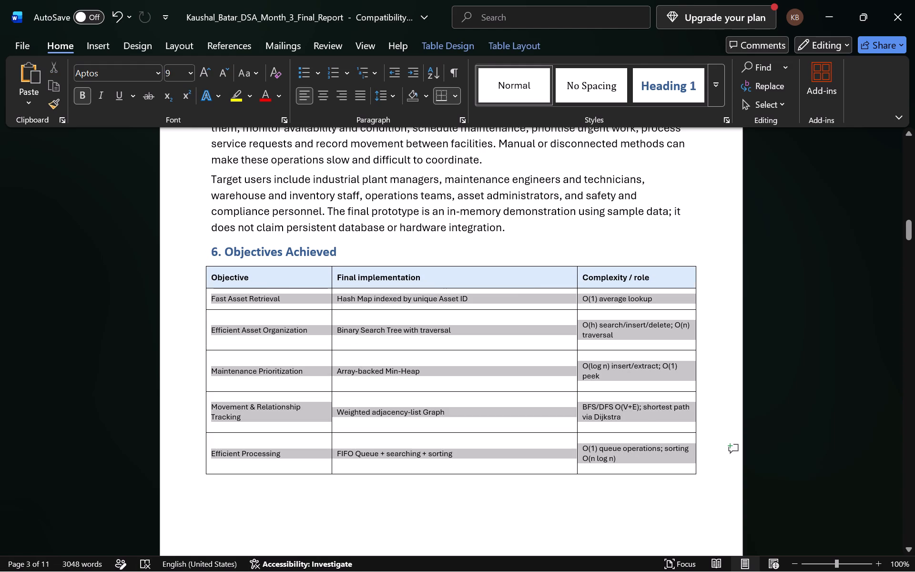
pyautogui.moveTo(243, 287); pyautogui.dragTo(238, 281)
pyautogui.moveTo(324, 302); pyautogui.dragTo(324, 308)
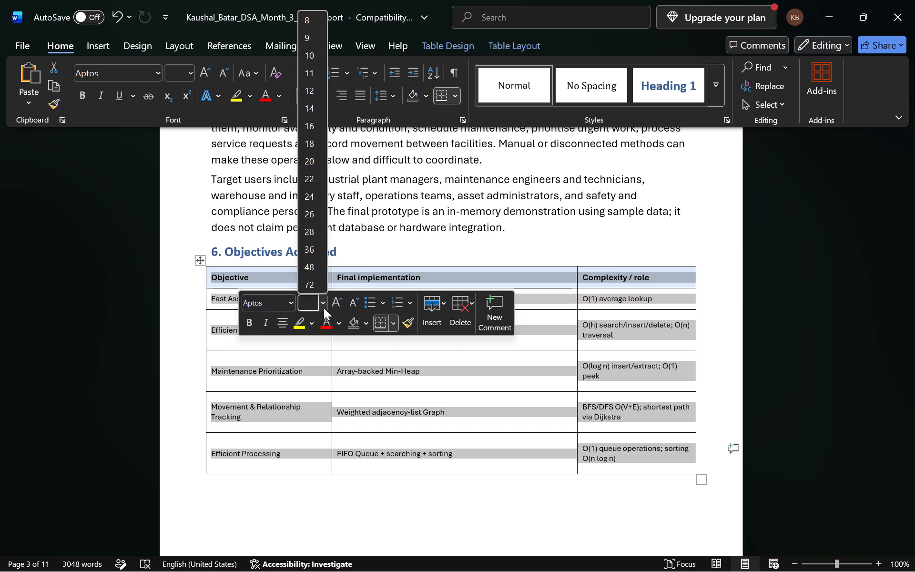
pyautogui.moveTo(324, 308); pyautogui.dragTo(315, 97)
pyautogui.click(315, 97)
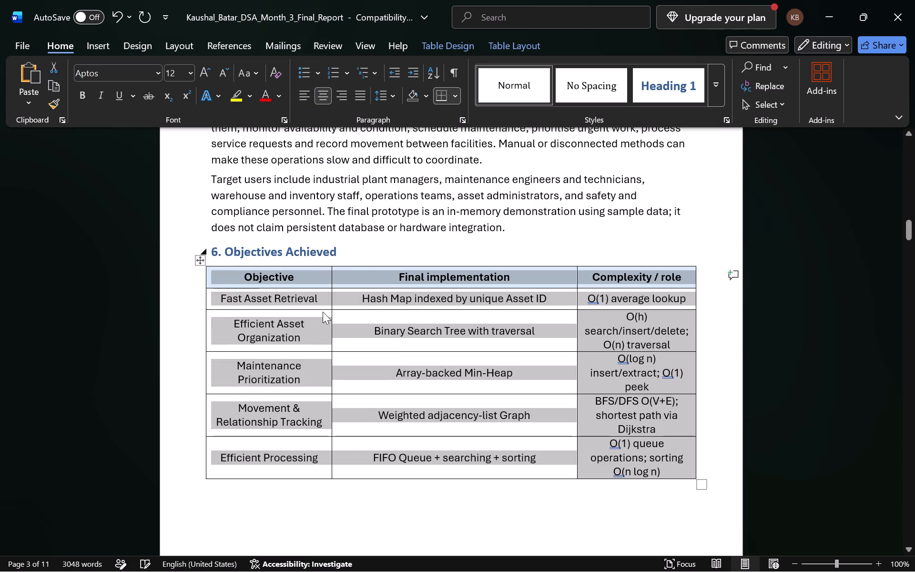
pyautogui.click(312, 544)
# Set the "7. Module 1: Hash Map – Asset ID Lookup" heading, paragraphs and bullets to font size 12.
pyautogui.scroll(-1, 312, 544)
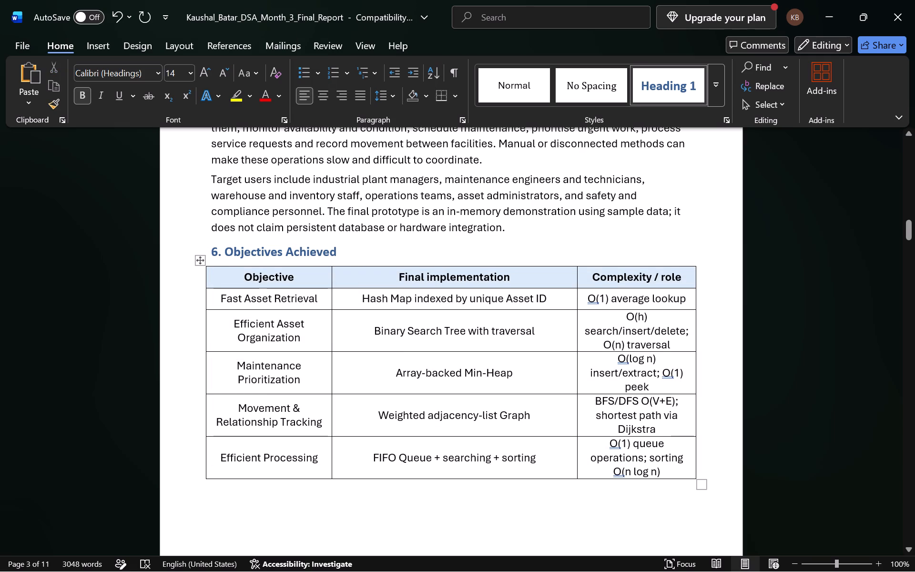
pyautogui.scroll(-3, 365, 434)
pyautogui.scroll(1, 395, 413)
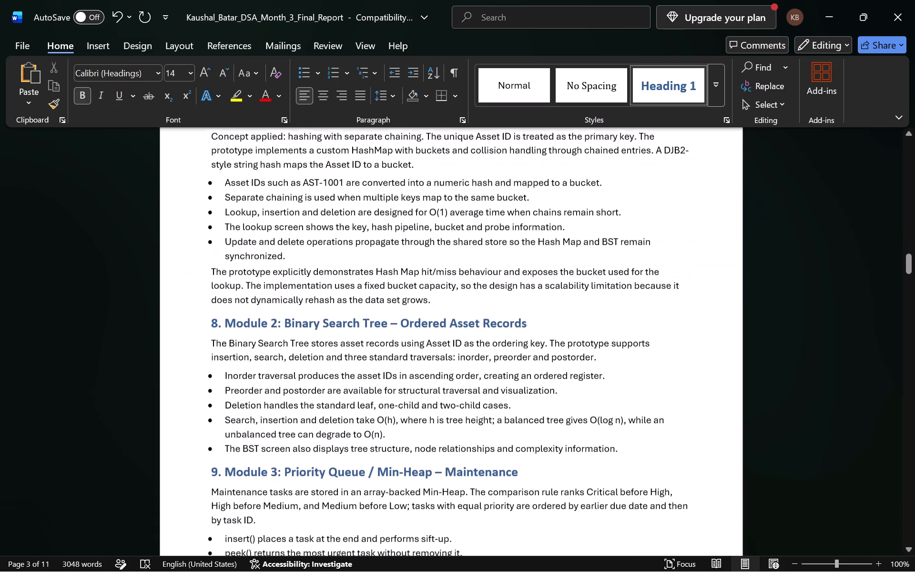
pyautogui.scroll(3, 395, 413)
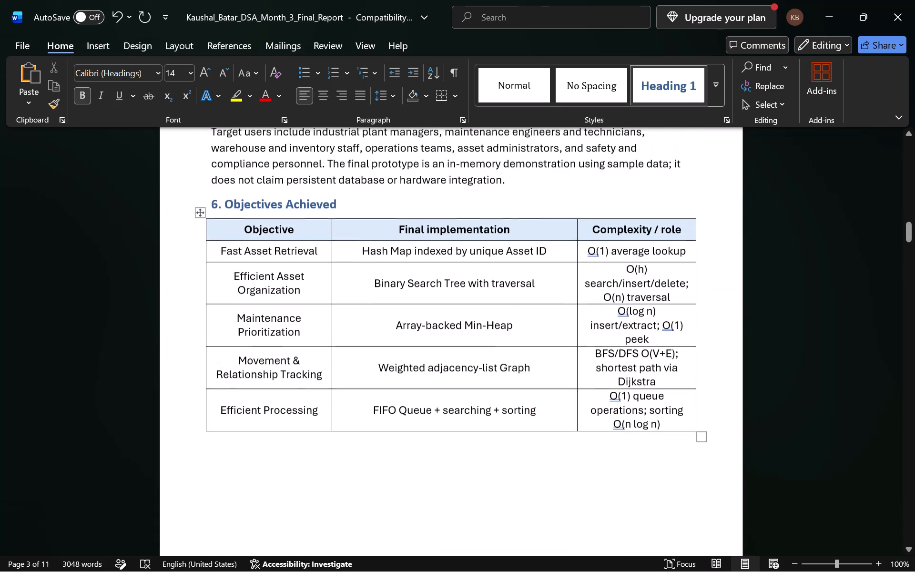
pyautogui.scroll(1, 395, 413)
pyautogui.click(279, 261)
pyautogui.scroll(-1, 279, 261)
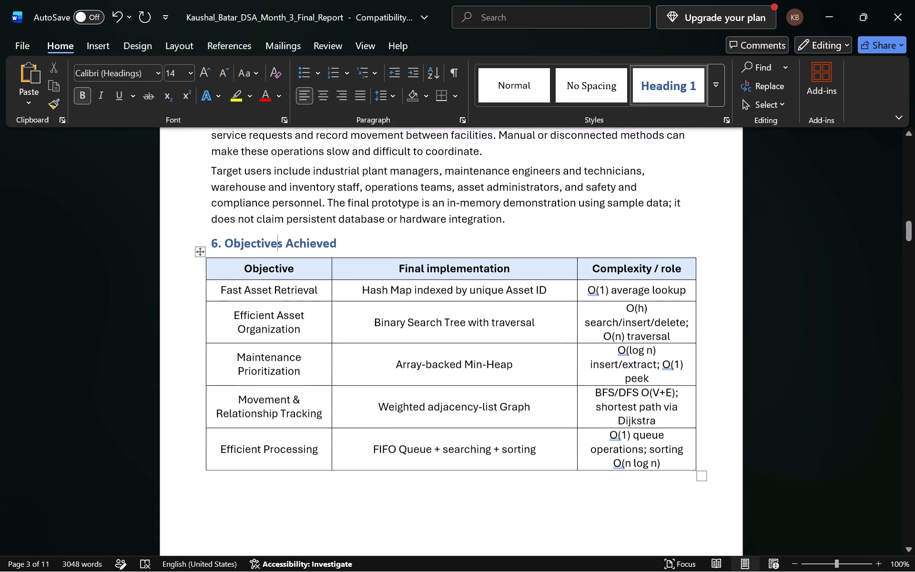
pyautogui.scroll(-5, 279, 261)
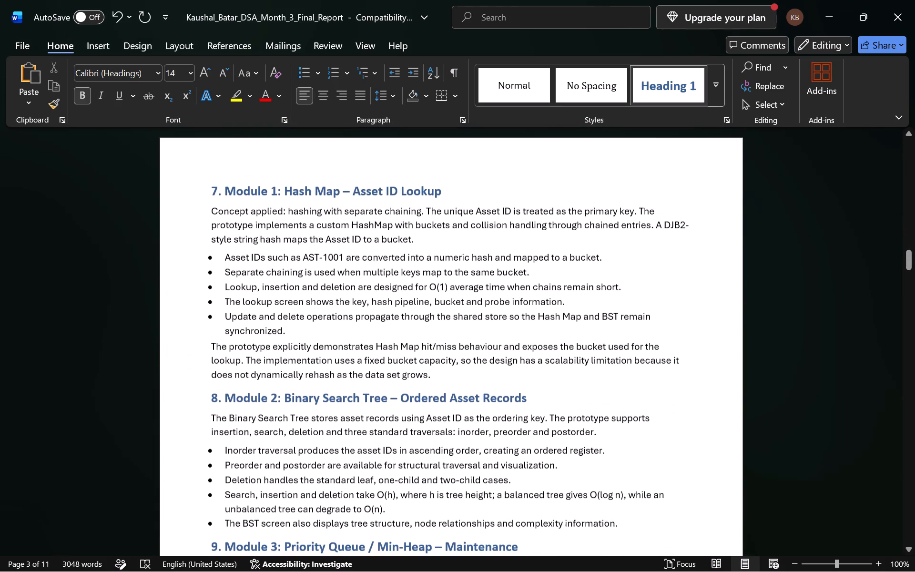
pyautogui.moveTo(469, 378); pyautogui.dragTo(155, 184)
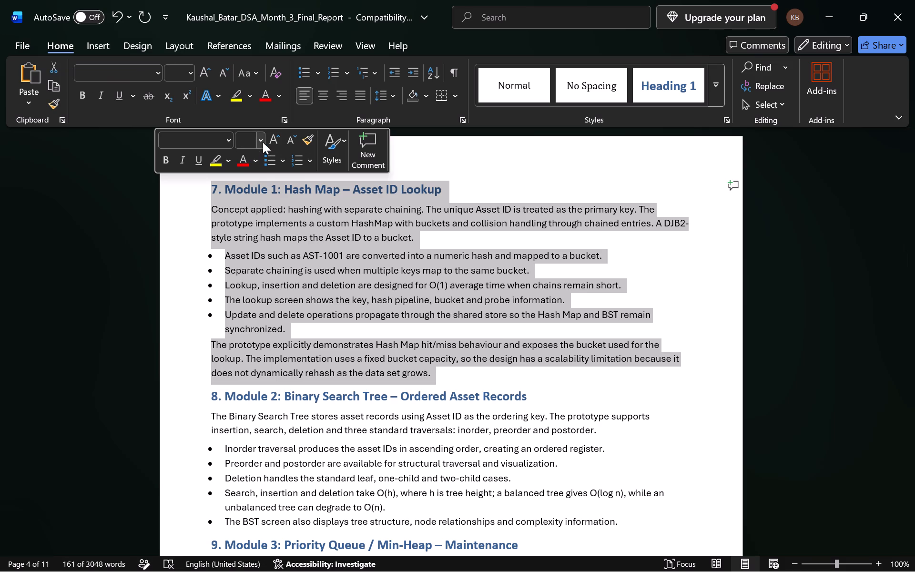
pyautogui.click(263, 142)
pyautogui.click(255, 234)
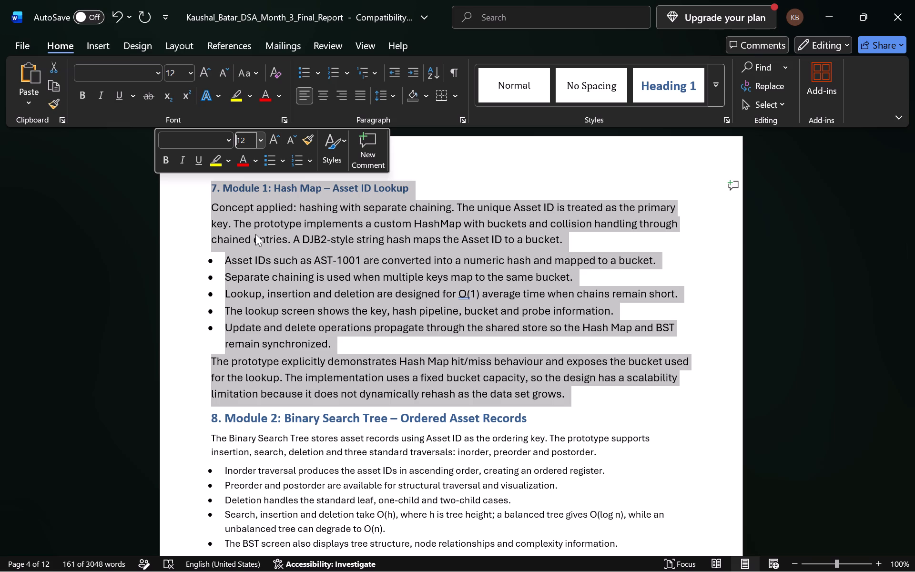
pyautogui.press('Return')
# Set the "8. Module 2: Binary Search Tree – Ordered Asset Records" heading, paragraph and bullets to font size 12.
pyautogui.scroll(-2, 334, 315)
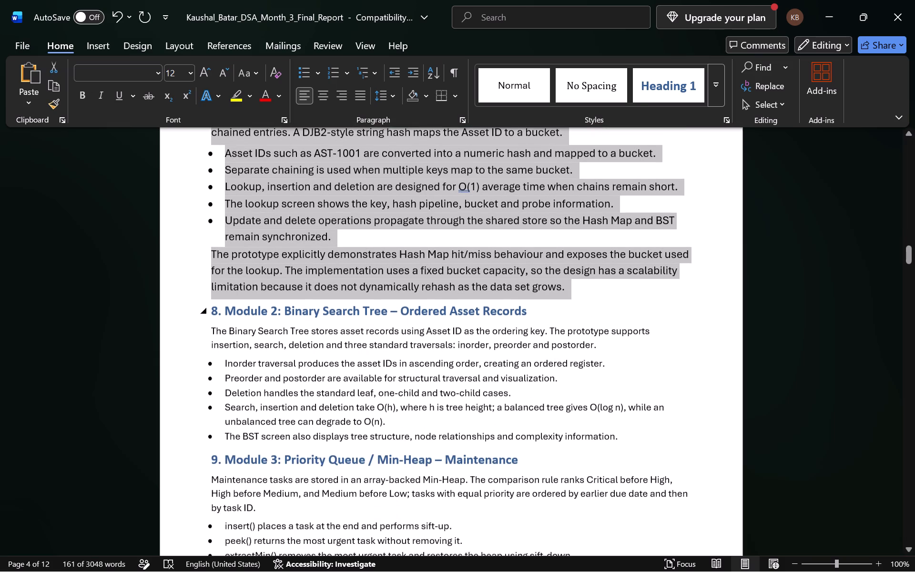
pyautogui.moveTo(621, 432); pyautogui.dragTo(198, 318)
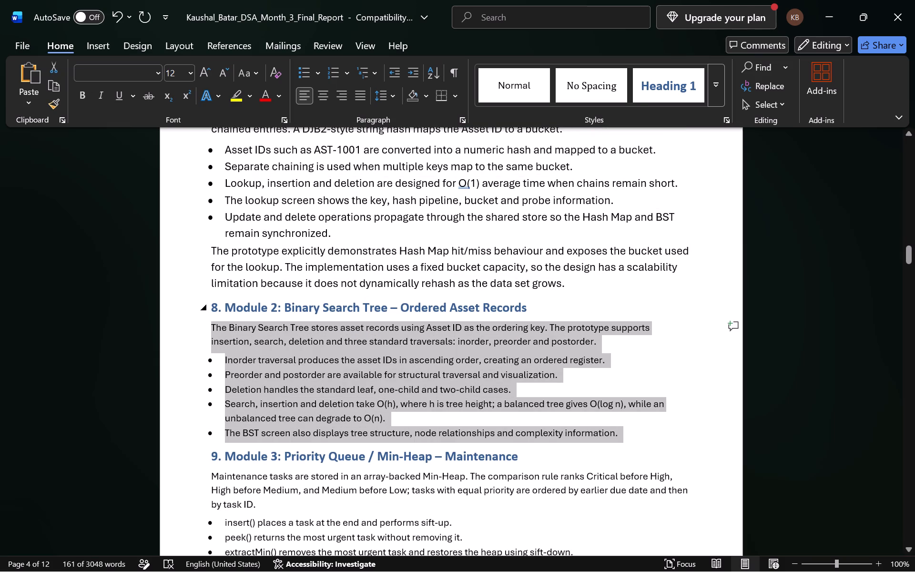
pyautogui.moveTo(198, 318); pyautogui.dragTo(198, 317)
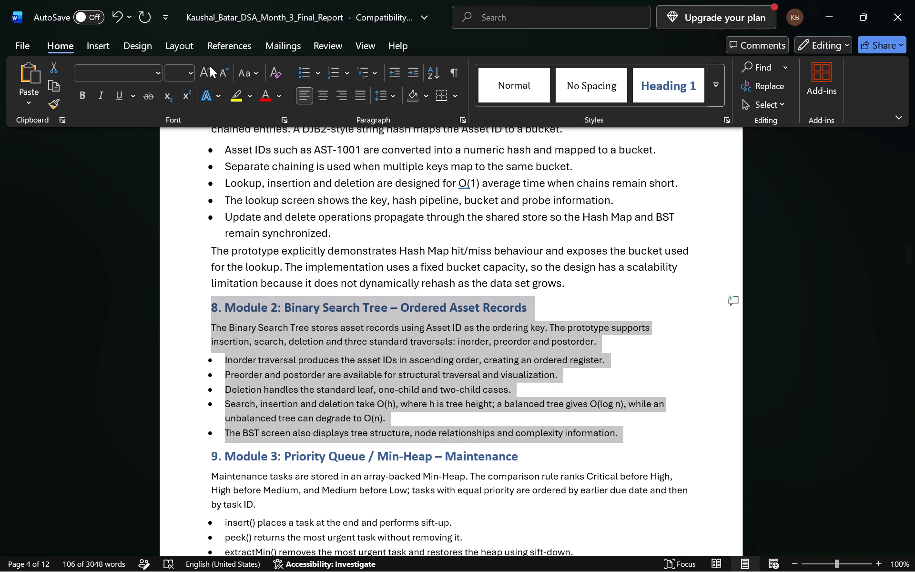
pyautogui.click(184, 67)
pyautogui.click(184, 67)
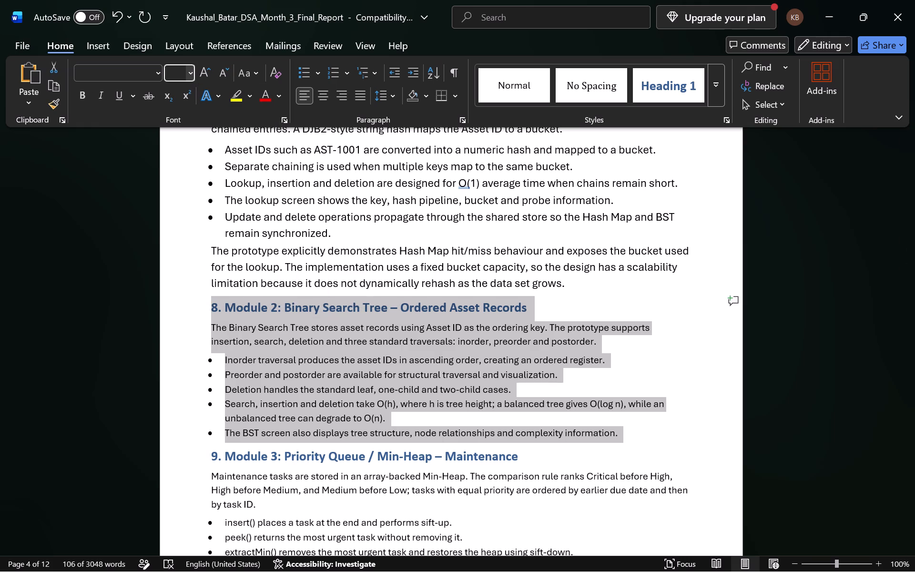
pyautogui.click(184, 67)
pyautogui.click(187, 70)
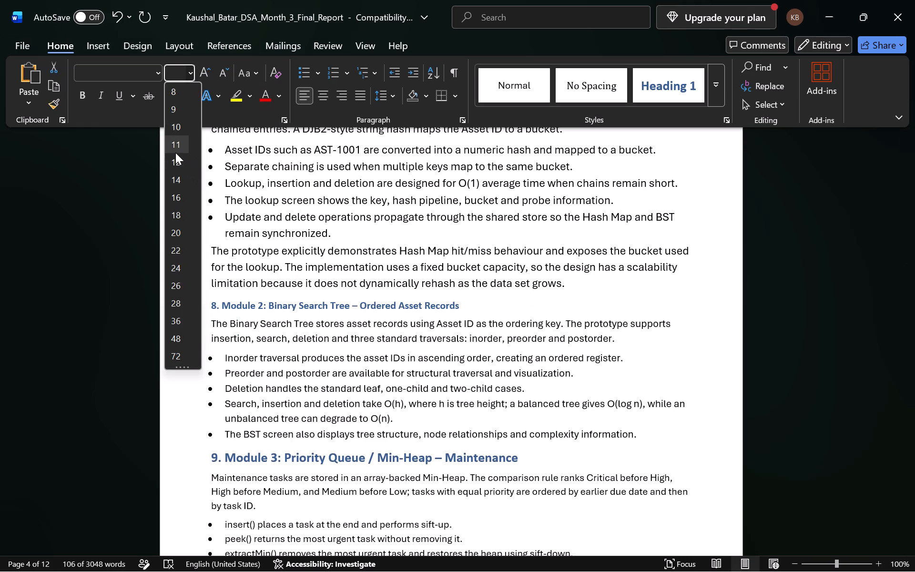
pyautogui.click(174, 161)
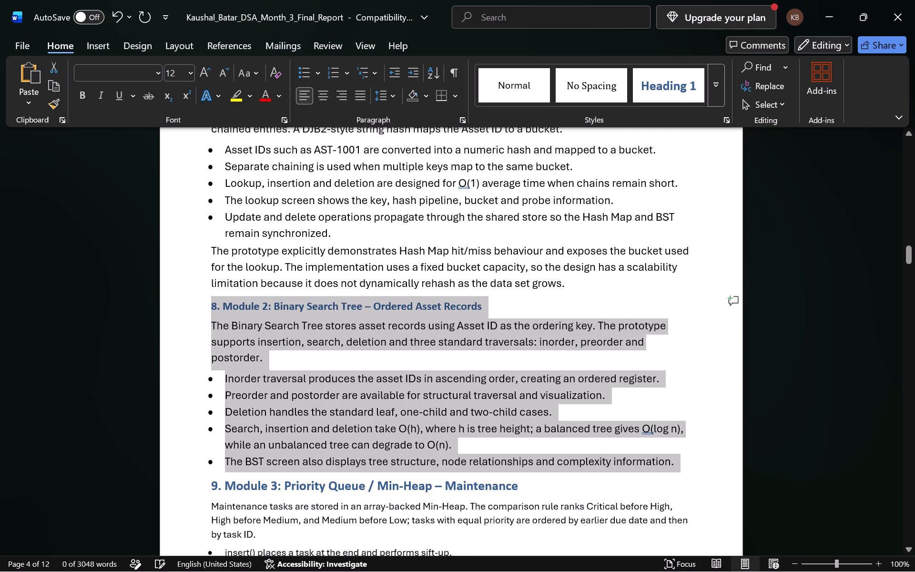
# Set the whole Module 3 Priority Queue section and the Module 4 Queue section through its "dequeue" bullet to font size 12.
pyautogui.scroll(-3, 283, 322)
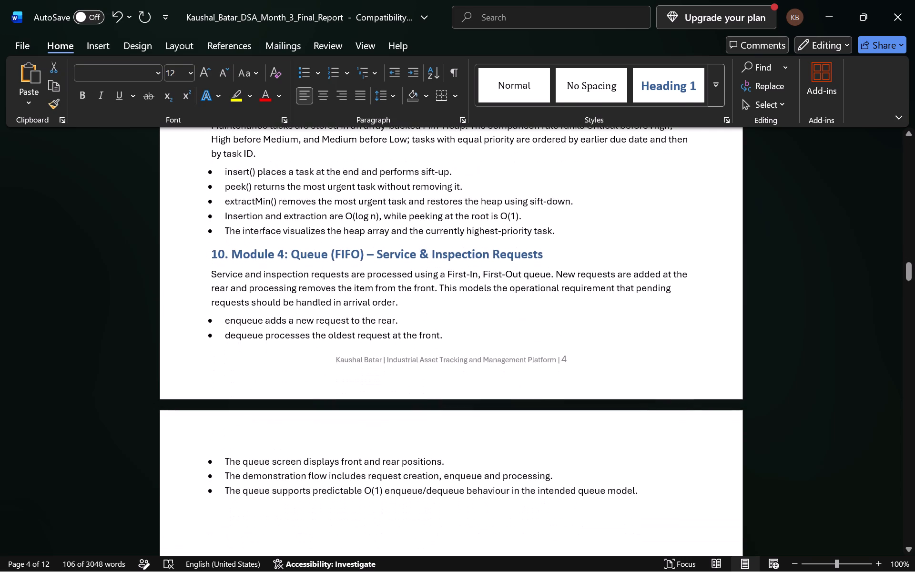
pyautogui.moveTo(475, 342); pyautogui.dragTo(234, 234)
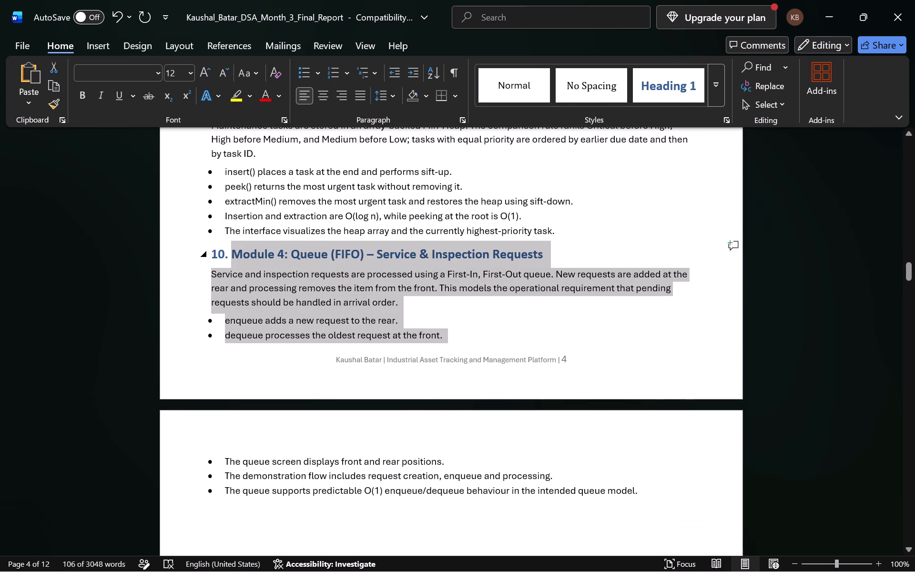
pyautogui.moveTo(234, 234); pyautogui.dragTo(174, 115)
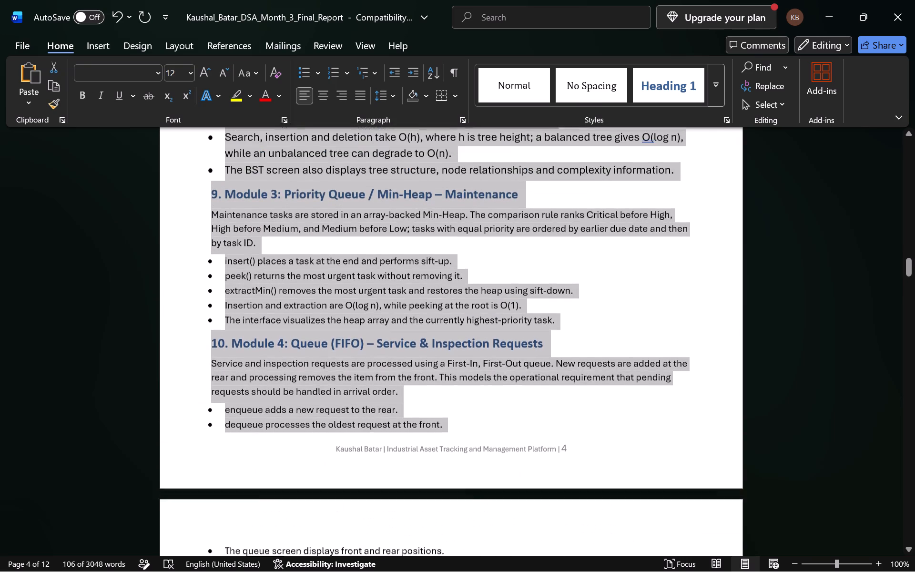
pyautogui.moveTo(174, 115); pyautogui.dragTo(172, 235)
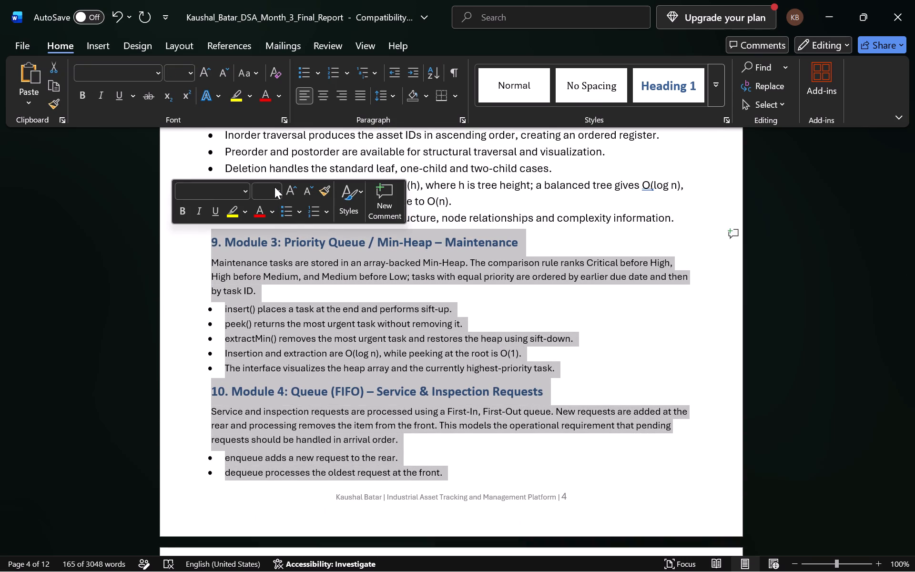
pyautogui.moveTo(274, 187); pyautogui.dragTo(264, 271)
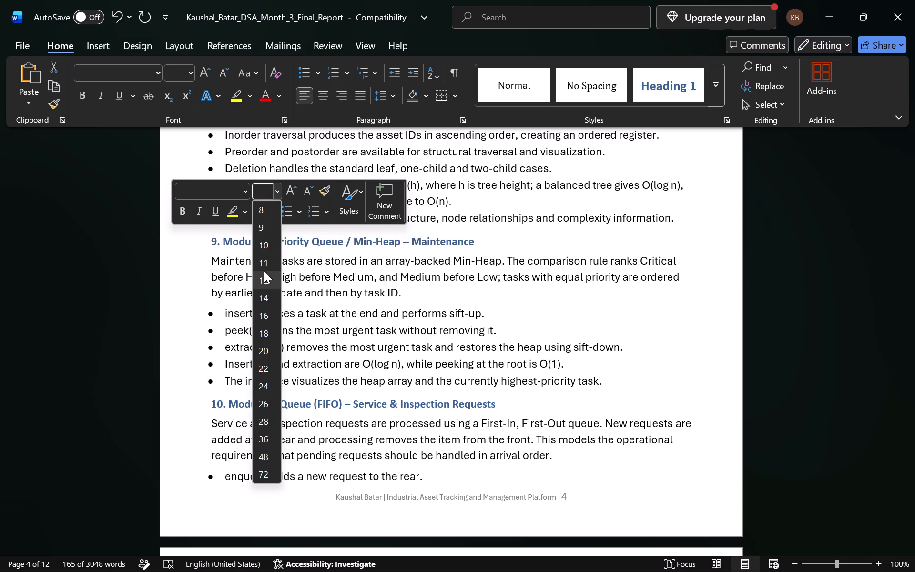
pyautogui.moveTo(264, 271); pyautogui.dragTo(261, 271)
# Set the last three bullets of the Module 4 Queue section, from "The queue screen displays" onward, to font size 12.
pyautogui.scroll(-1, 323, 329)
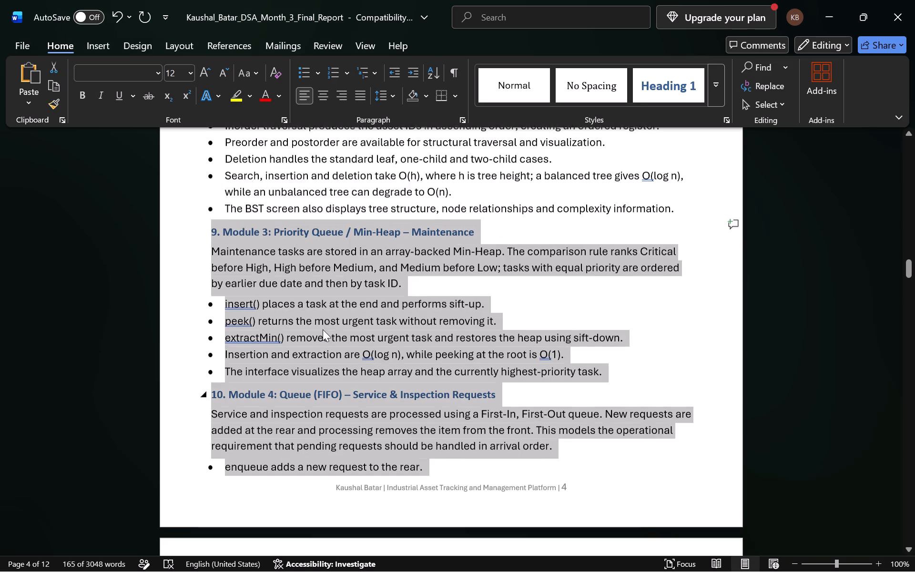
pyautogui.scroll(-2, 323, 329)
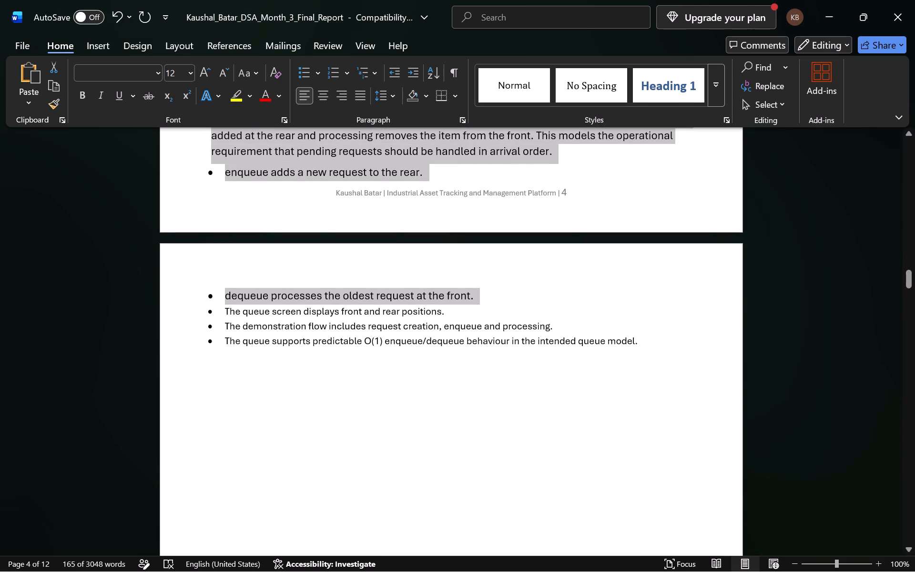
pyautogui.click(440, 299)
pyautogui.click(440, 297)
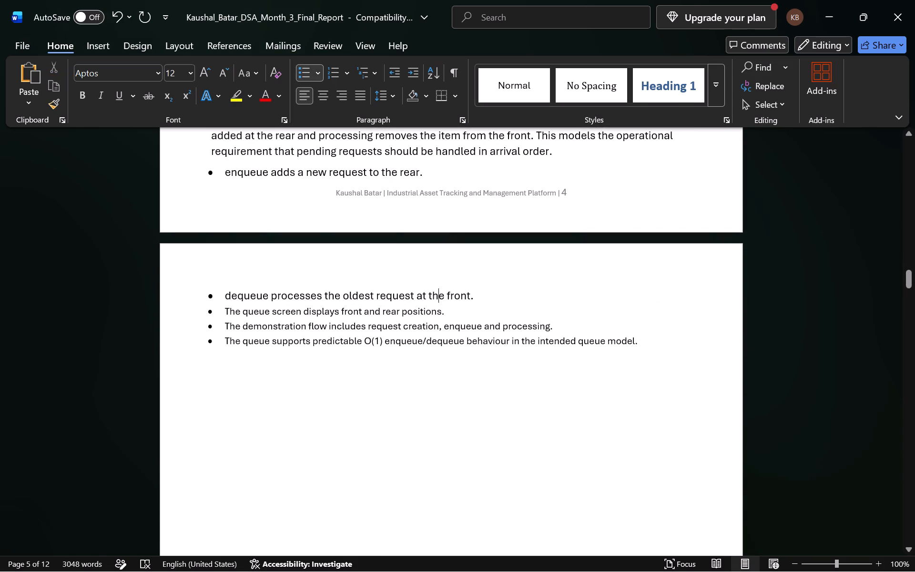
pyautogui.click(433, 318)
pyautogui.moveTo(661, 349); pyautogui.dragTo(182, 318)
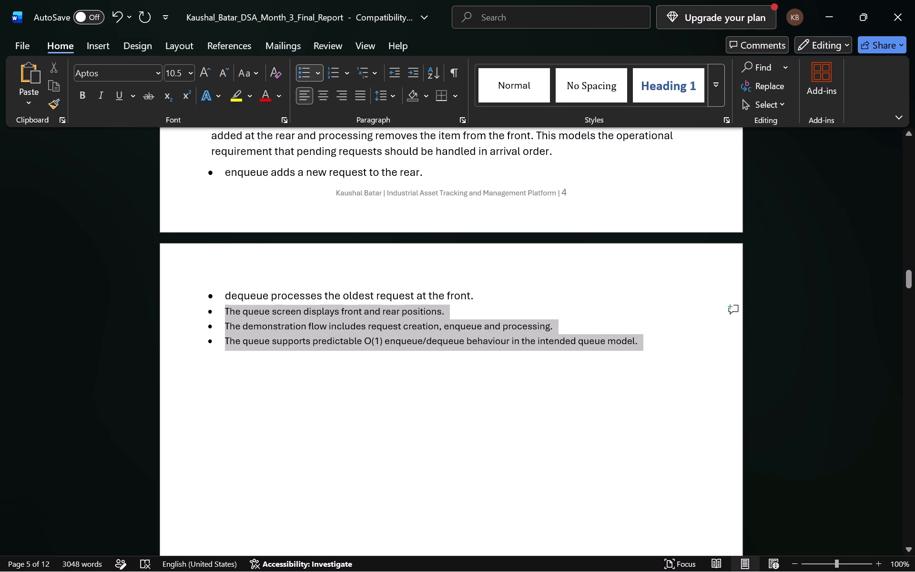
pyautogui.moveTo(182, 318); pyautogui.dragTo(182, 317)
pyautogui.moveTo(285, 272); pyautogui.dragTo(277, 332)
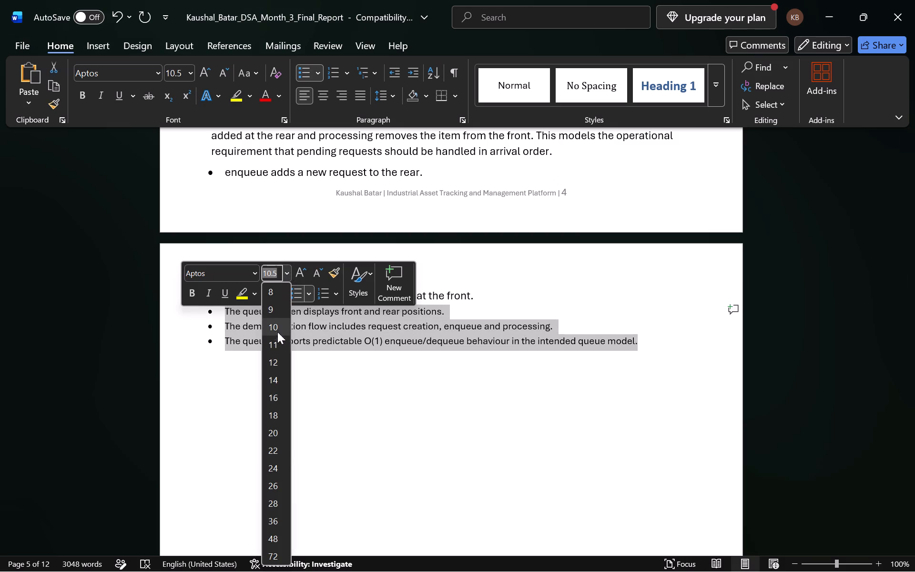
pyautogui.moveTo(277, 332); pyautogui.dragTo(274, 360)
pyautogui.click(274, 360)
# Enlarge the Location ID table in the Module 5 Graph section, making its rows about twice as tall and the table slightly wider.
pyautogui.scroll(-4, 274, 360)
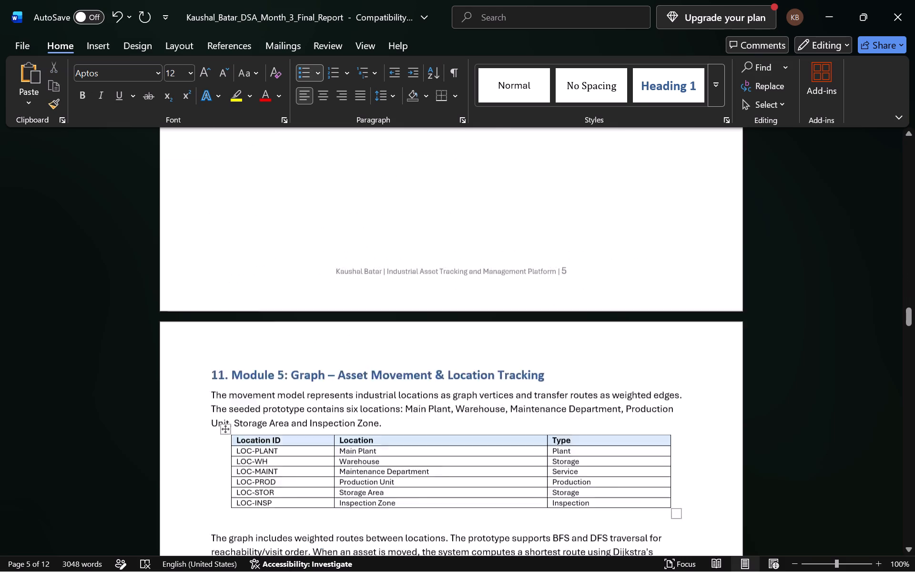
pyautogui.scroll(-1, 274, 360)
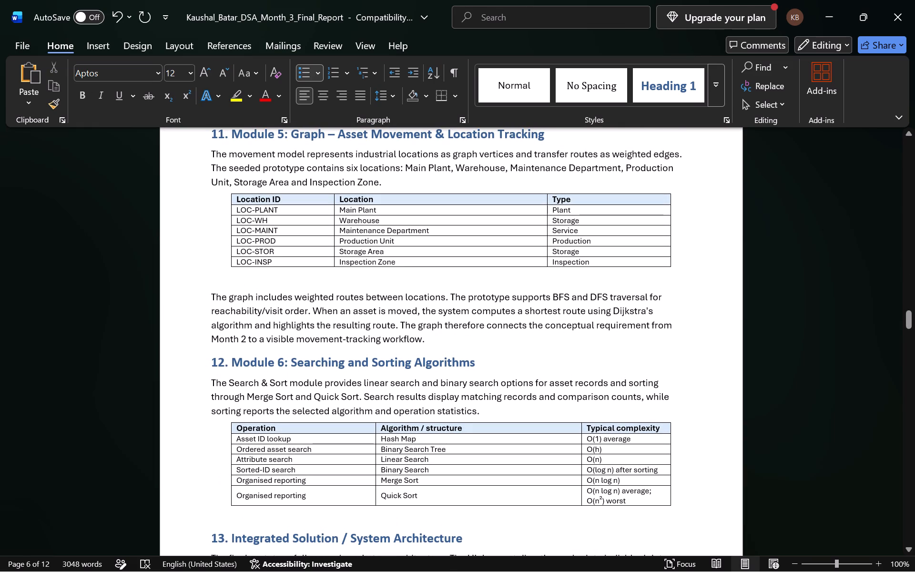
pyautogui.click(648, 259)
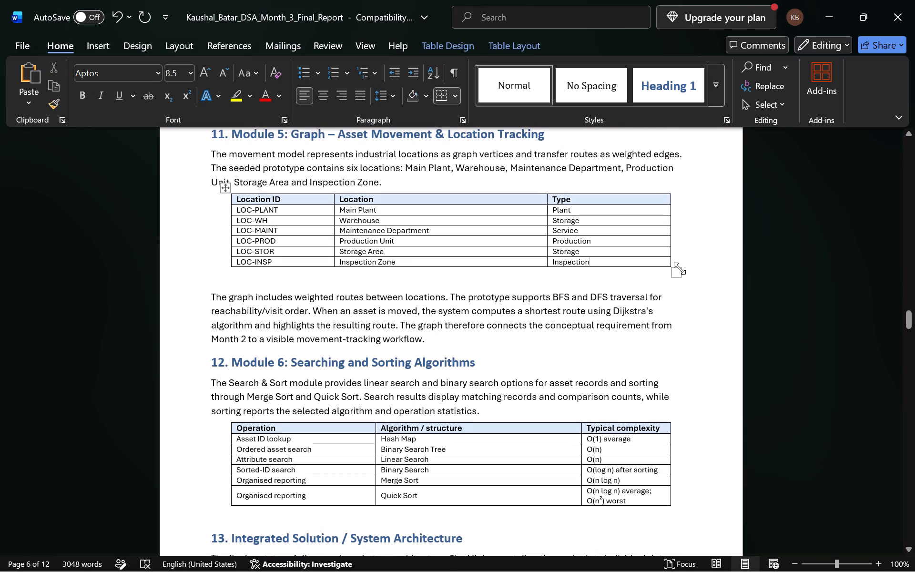
pyautogui.moveTo(672, 271); pyautogui.dragTo(680, 327)
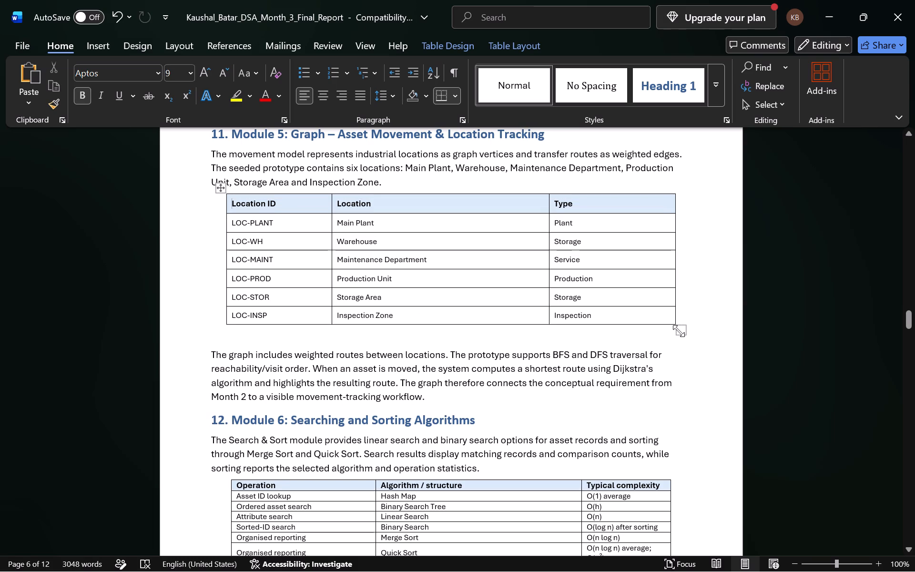
pyautogui.moveTo(679, 331); pyautogui.dragTo(680, 346)
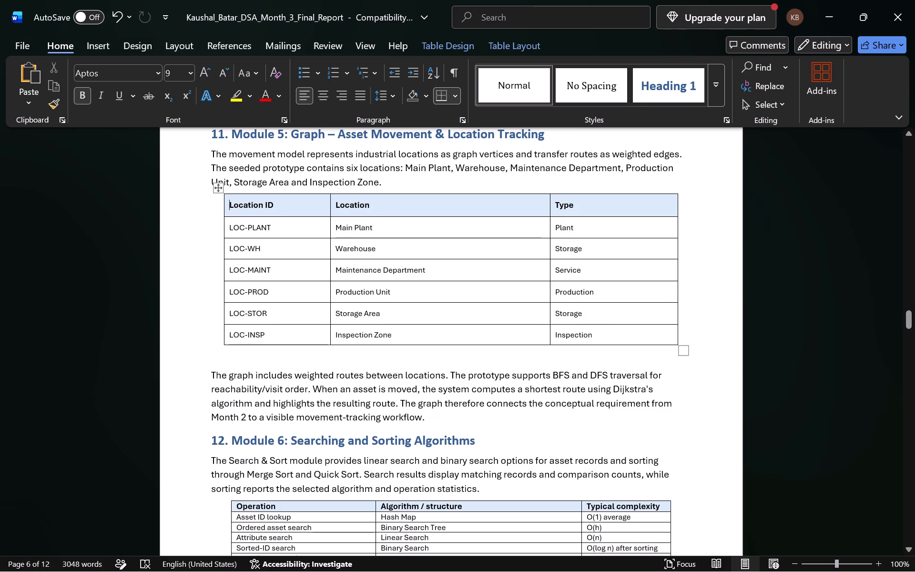
# Remove the page break before the "11. Module 5: Graph" heading so the section follows directly after the Module 4 bullets.
pyautogui.scroll(5, 651, 364)
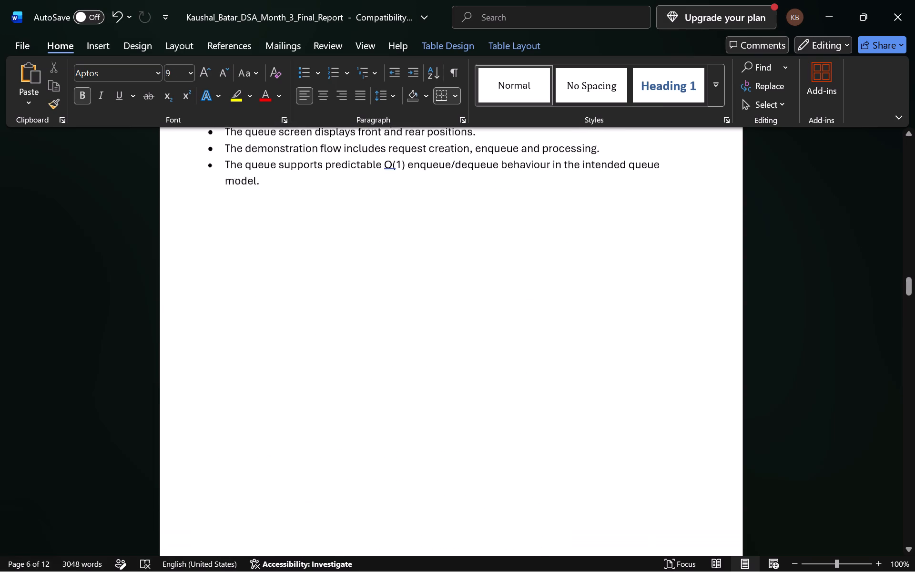
pyautogui.scroll(5, 651, 364)
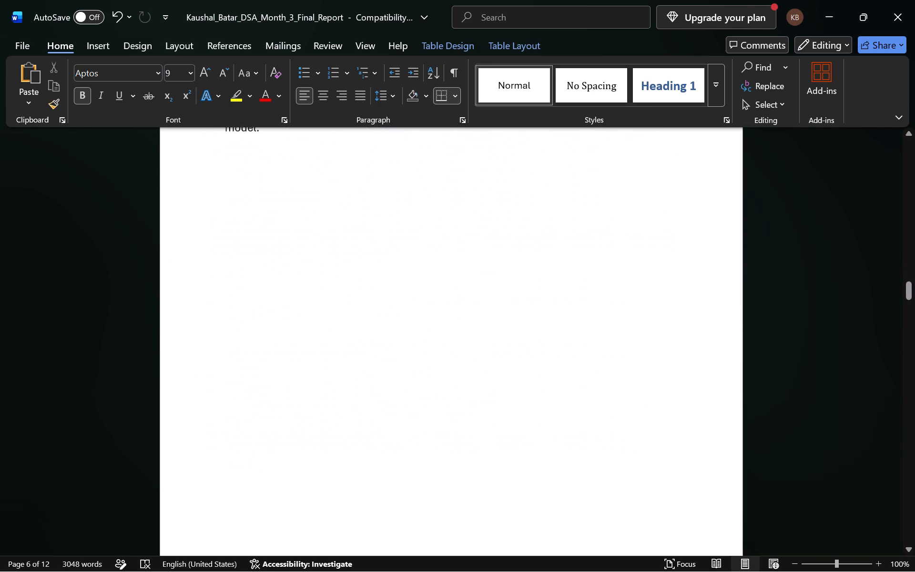
pyautogui.scroll(4, 651, 364)
pyautogui.click(414, 322)
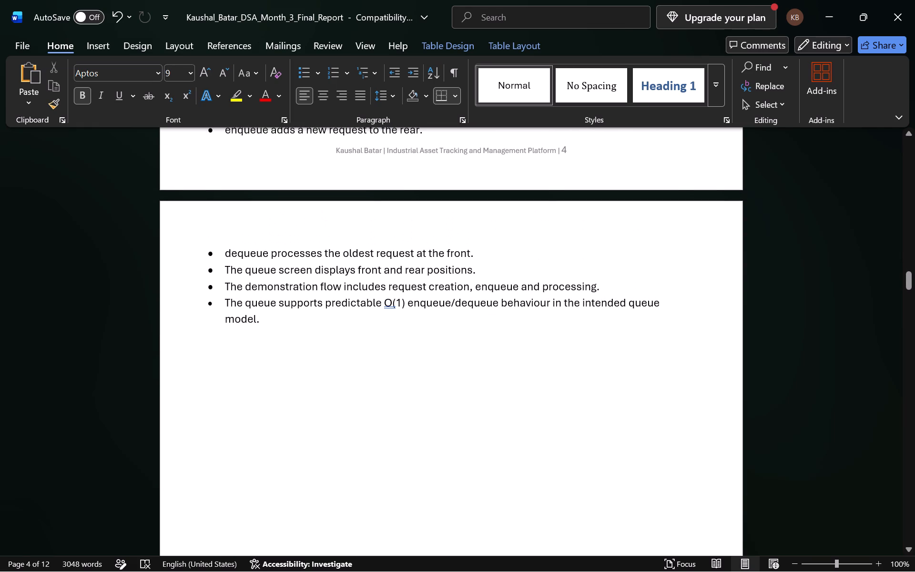
pyautogui.click(416, 298)
pyautogui.scroll(-1, 416, 298)
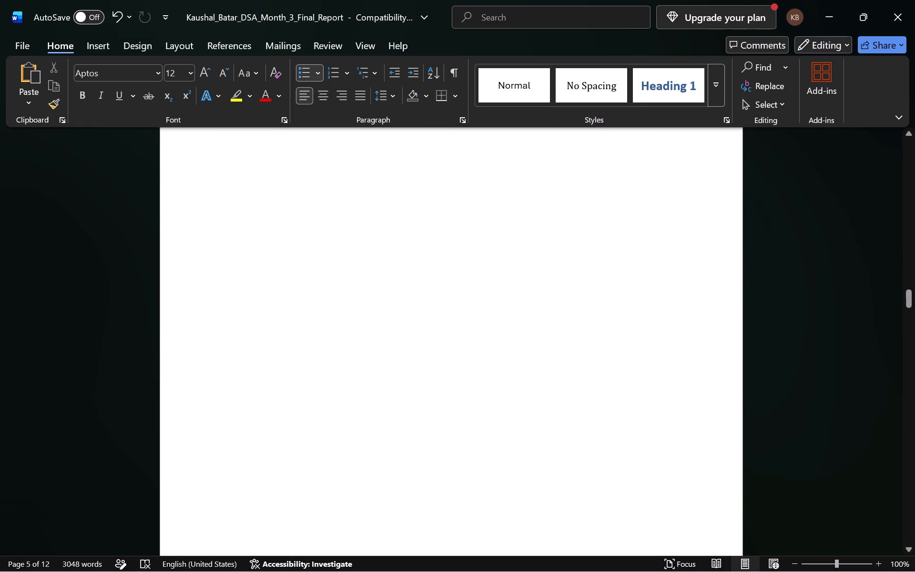
pyautogui.scroll(-2, 416, 298)
pyautogui.scroll(1, 416, 298)
pyautogui.scroll(-2, 416, 298)
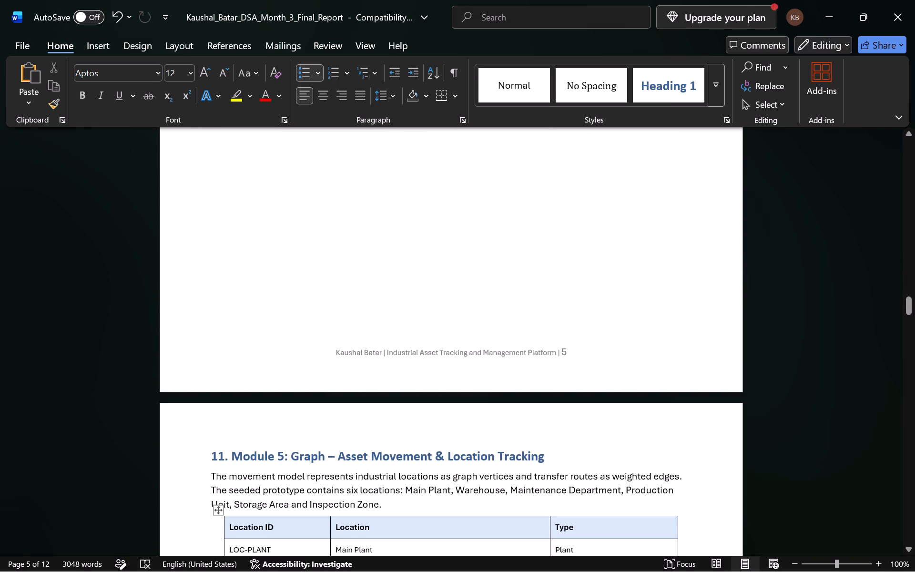
pyautogui.click(214, 439)
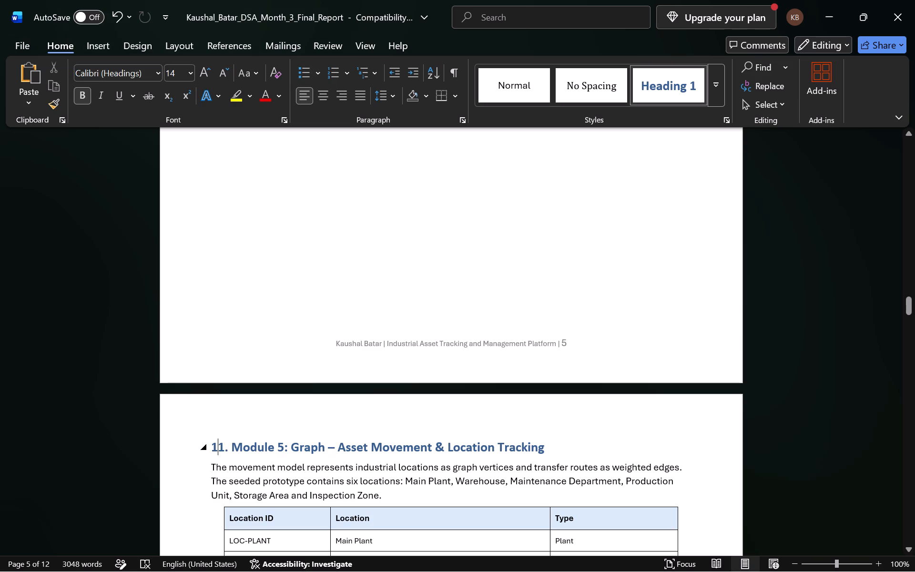
pyautogui.press('Left')
pyautogui.press('BackSpace')
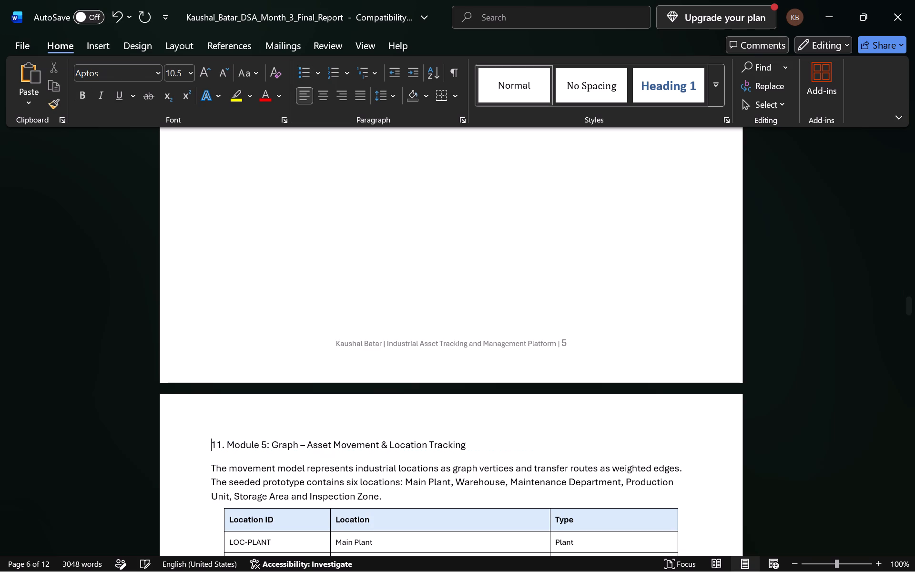
pyautogui.press('BackSpace')
# Insert a blank line between the last Module 4 bullet and the "11. Module 5: Graph" heading.
pyautogui.scroll(-1, 214, 439)
pyautogui.scroll(1, 214, 439)
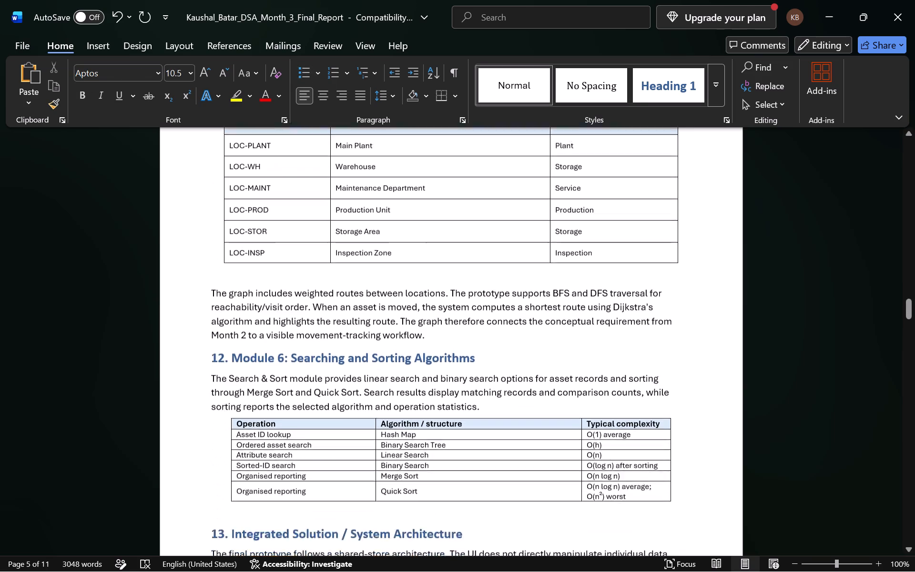
pyautogui.scroll(2, 214, 439)
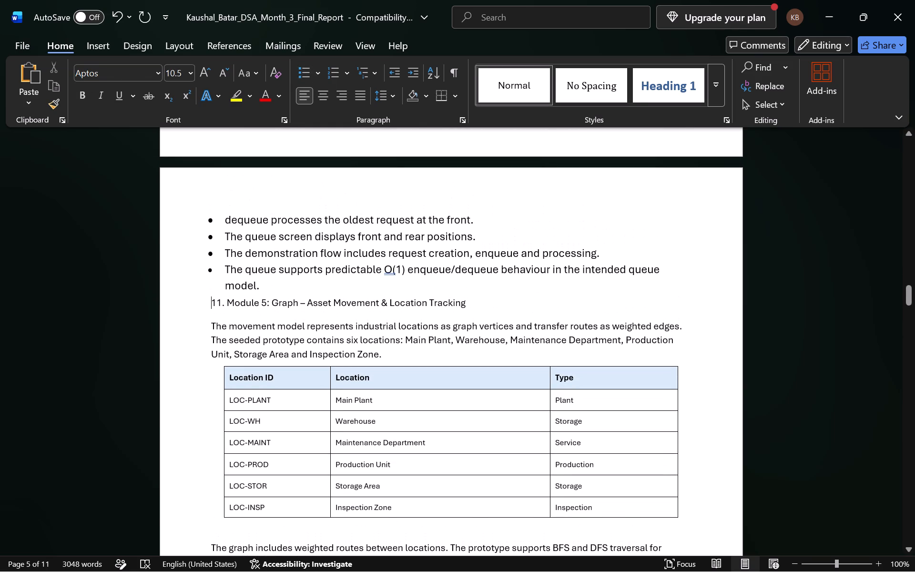
pyautogui.scroll(1, 214, 439)
pyautogui.press('Return')
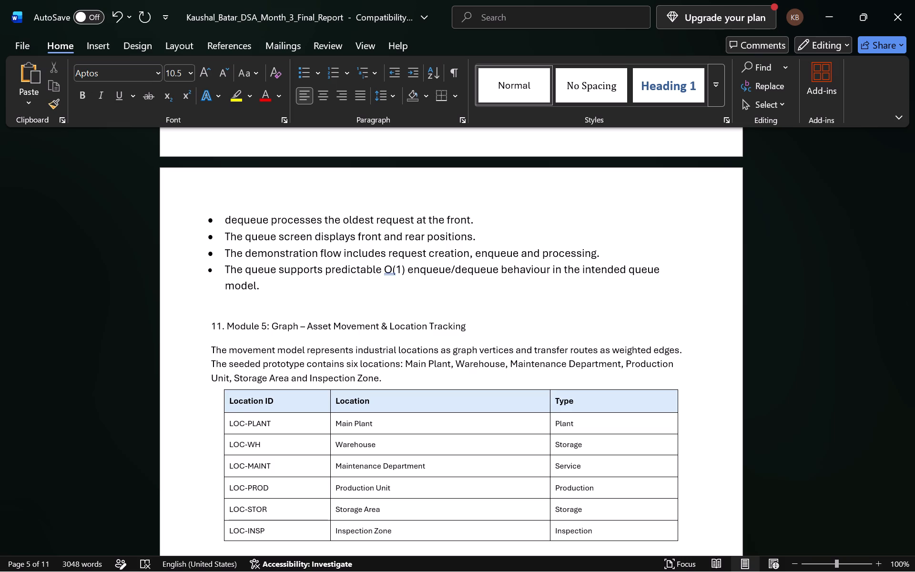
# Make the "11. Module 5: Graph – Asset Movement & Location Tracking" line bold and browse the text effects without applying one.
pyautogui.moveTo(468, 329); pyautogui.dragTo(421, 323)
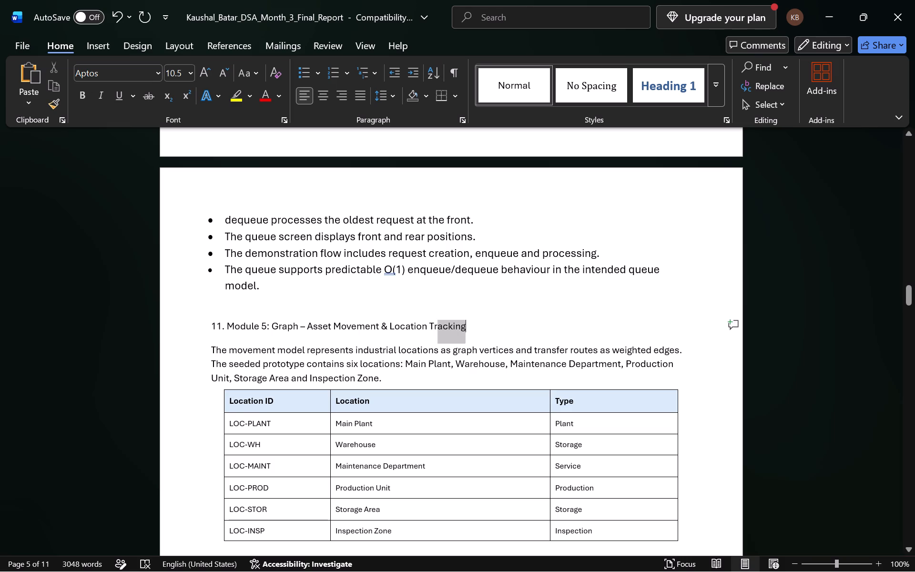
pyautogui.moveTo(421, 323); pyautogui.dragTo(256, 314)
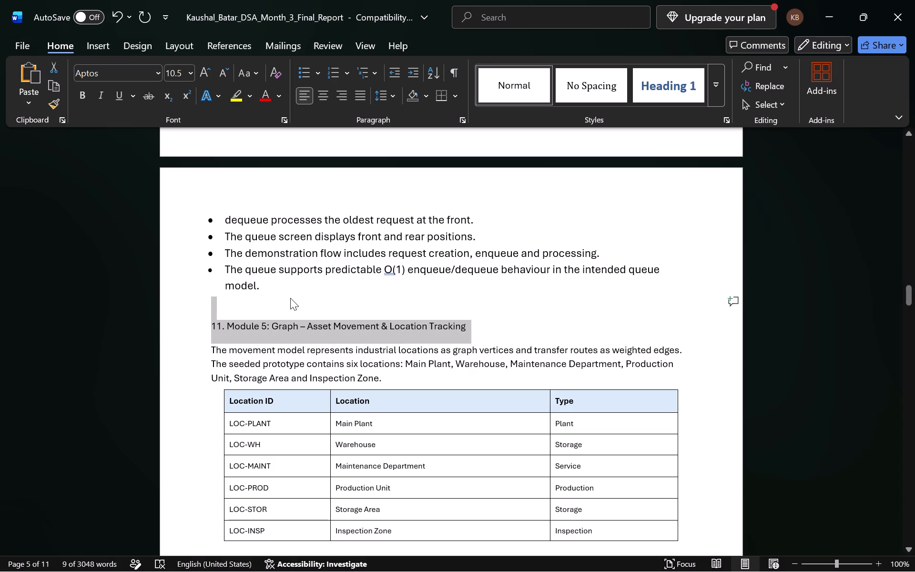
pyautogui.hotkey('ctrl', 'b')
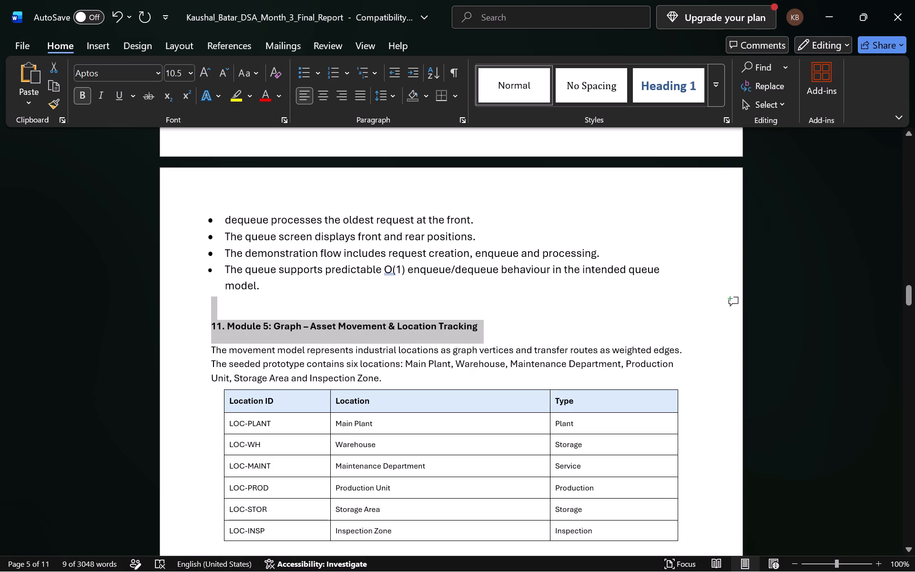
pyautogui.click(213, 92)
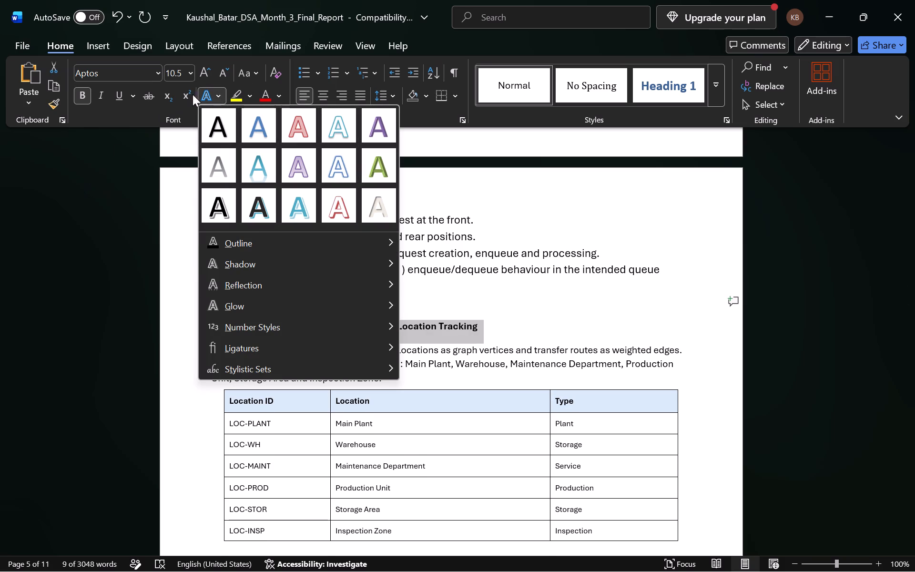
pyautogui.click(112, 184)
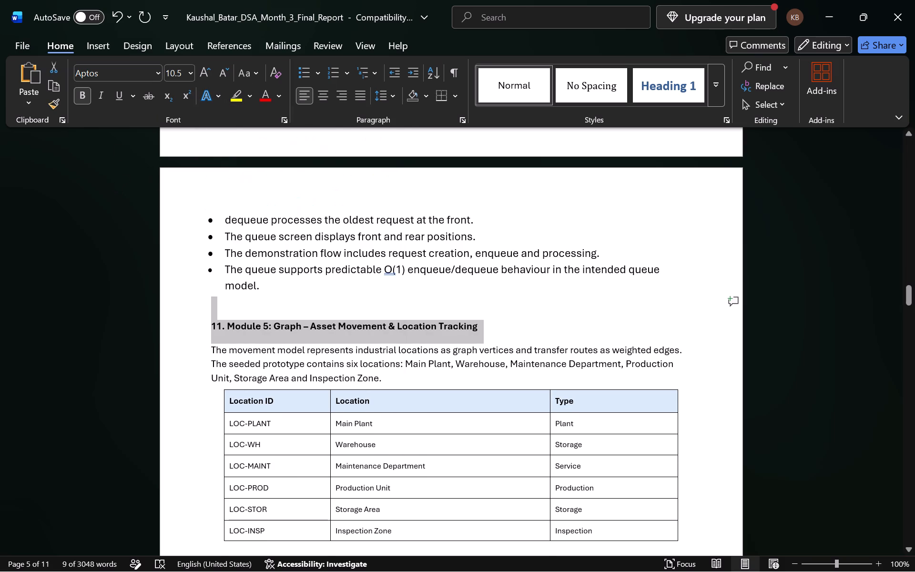
# Apply the Heading 1 style to the "11. Module 5: Graph – Asset Movement & Location Tracking" line.
pyautogui.scroll(-2, 262, 383)
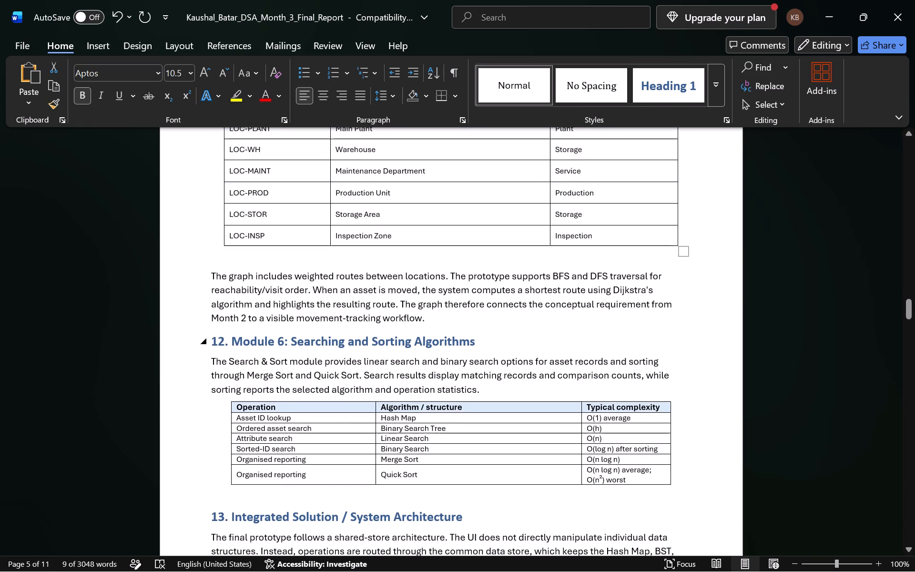
pyautogui.click(476, 347)
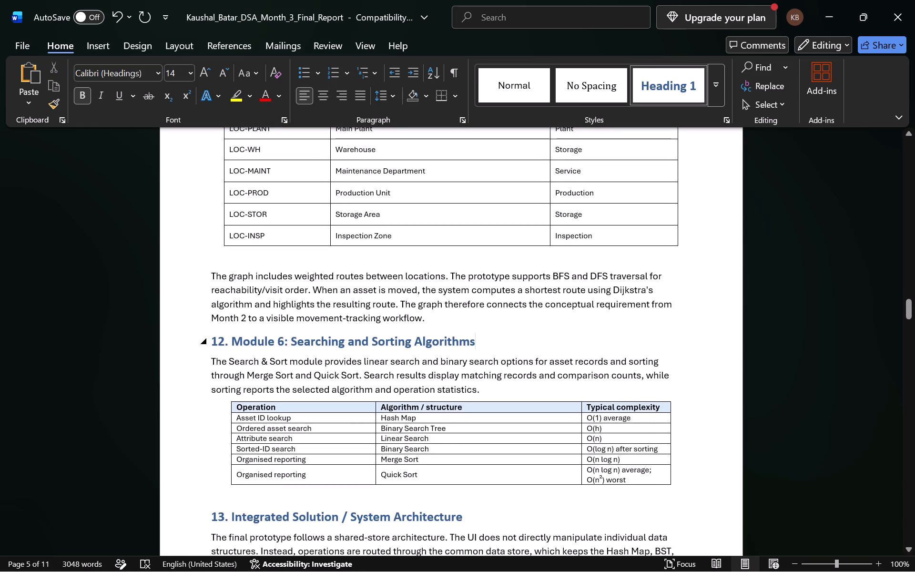
pyautogui.click(451, 340)
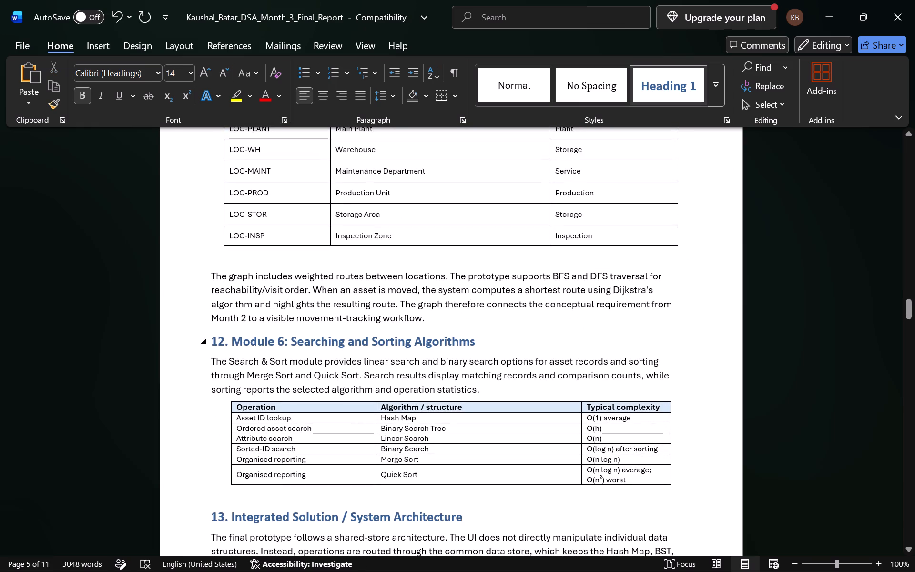
pyautogui.scroll(4, 451, 340)
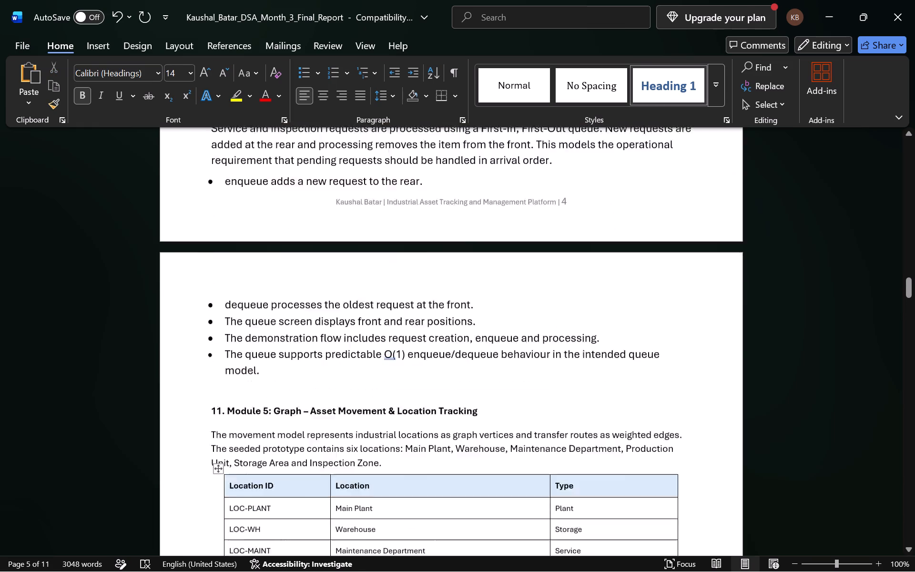
pyautogui.scroll(1, 451, 340)
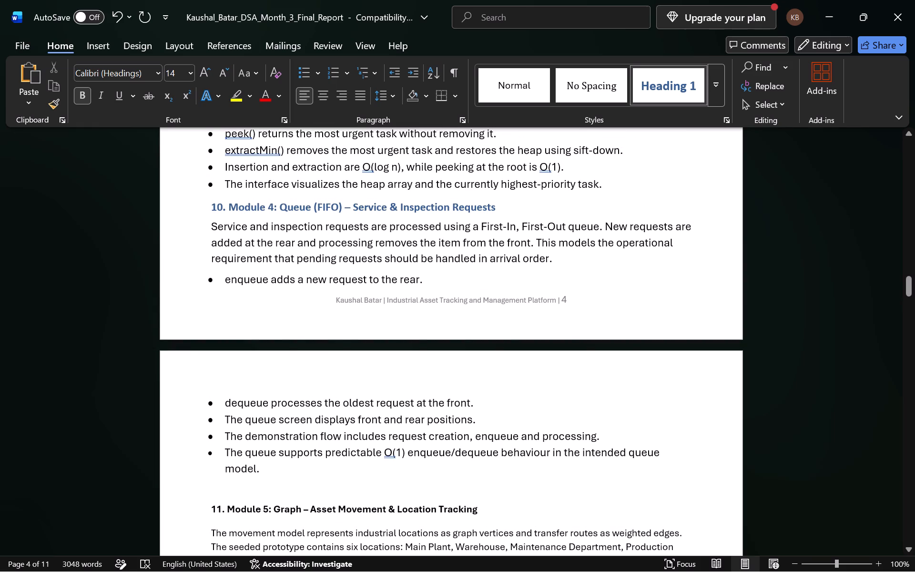
pyautogui.moveTo(489, 508); pyautogui.dragTo(217, 505)
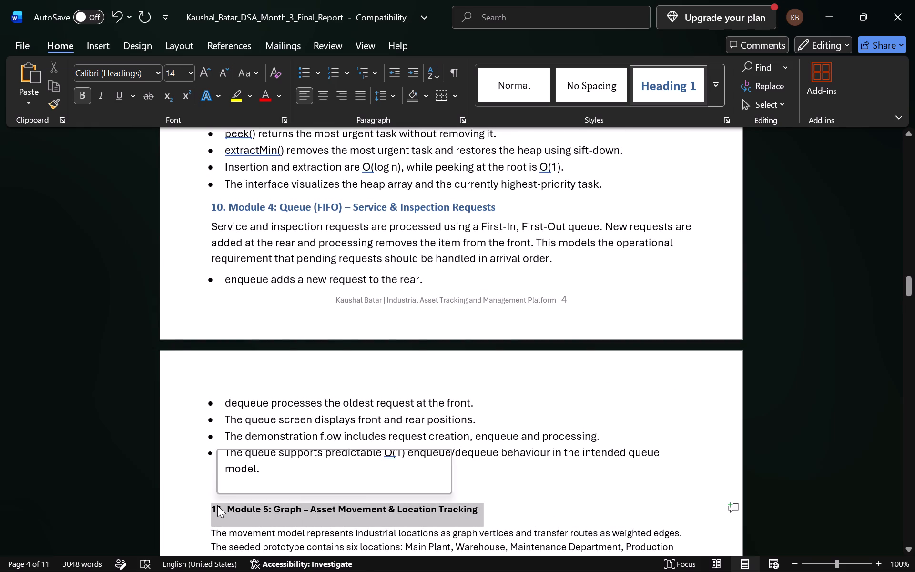
pyautogui.click(674, 86)
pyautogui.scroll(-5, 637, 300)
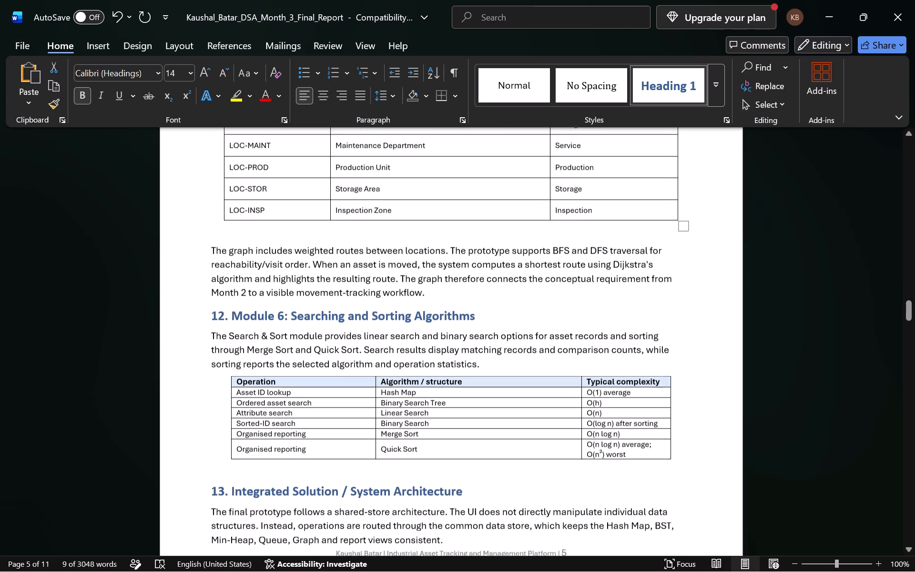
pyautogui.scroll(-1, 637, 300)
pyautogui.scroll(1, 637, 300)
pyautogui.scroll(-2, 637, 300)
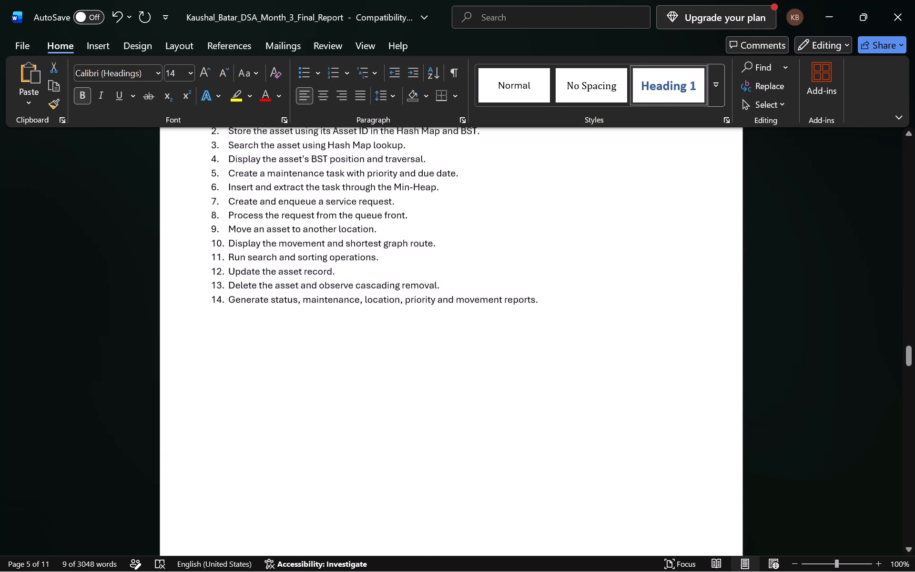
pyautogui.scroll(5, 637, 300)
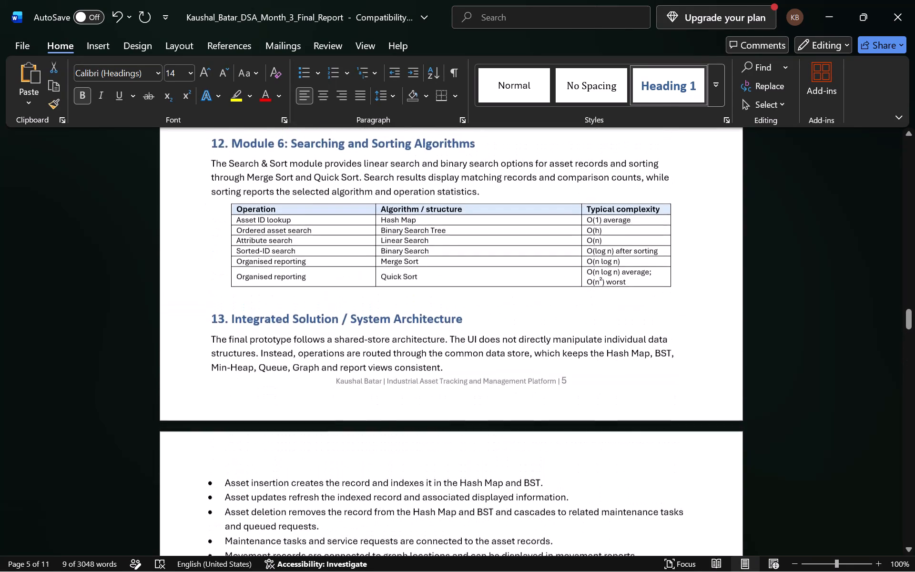
# Set the Module 5 introductory paragraph and the whole location table to font size 12.
pyautogui.scroll(2, 637, 300)
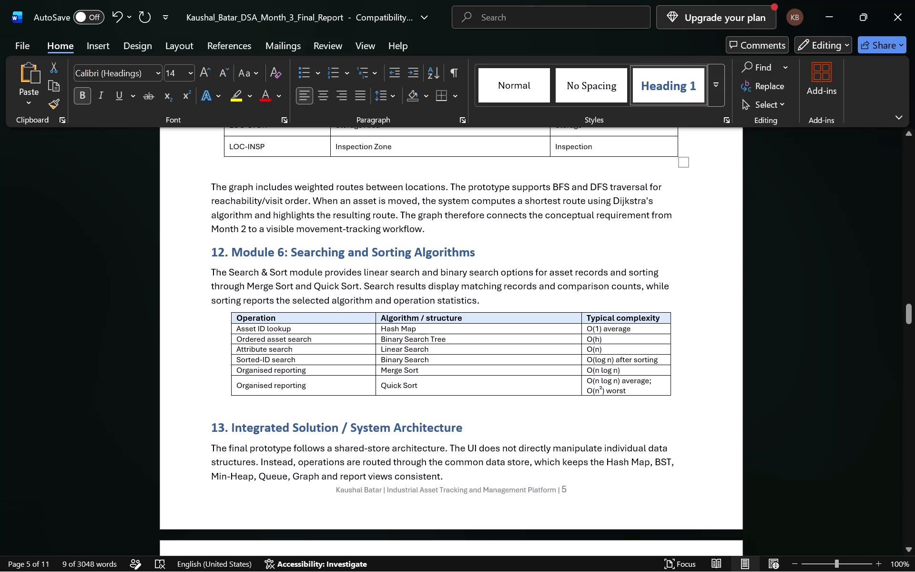
pyautogui.scroll(2, 637, 300)
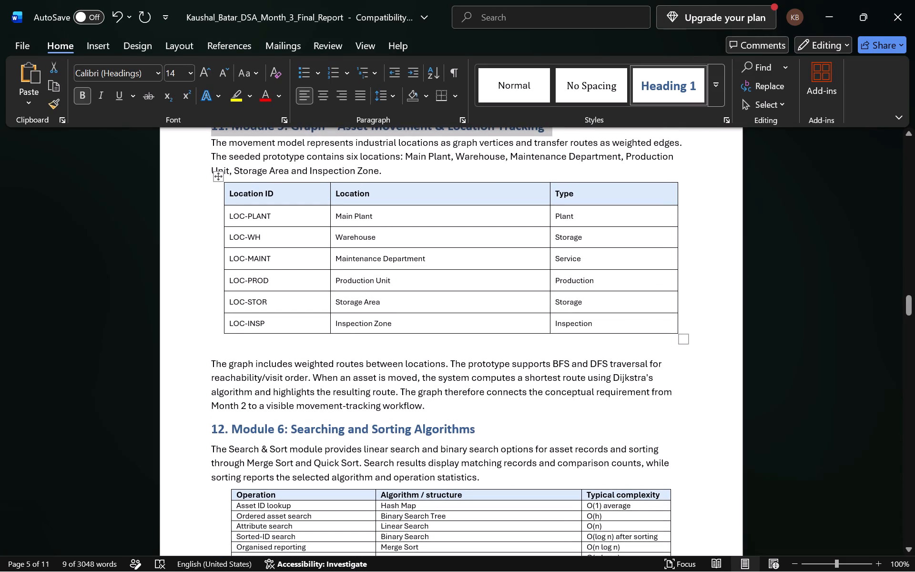
pyautogui.scroll(1, 623, 327)
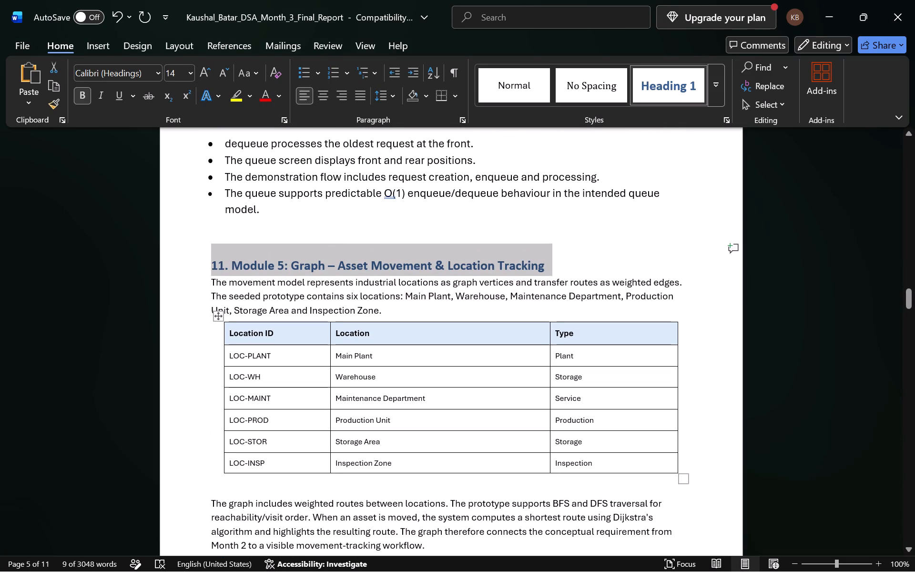
pyautogui.moveTo(633, 464); pyautogui.dragTo(274, 352)
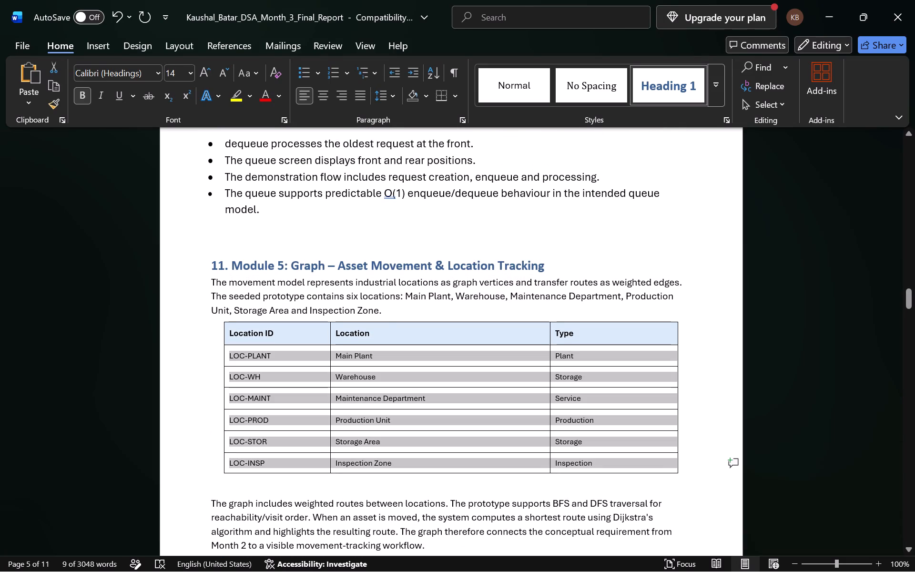
pyautogui.moveTo(274, 352); pyautogui.dragTo(184, 276)
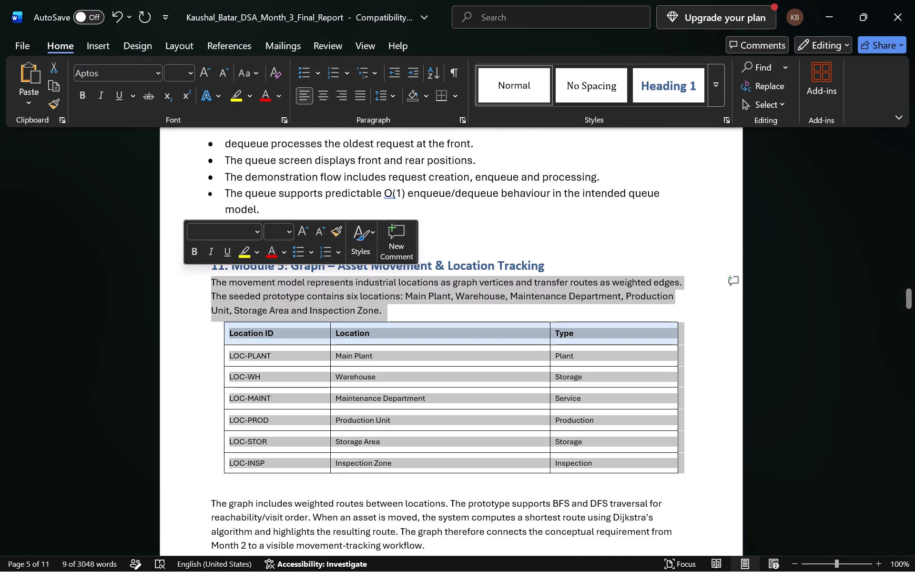
pyautogui.click(190, 72)
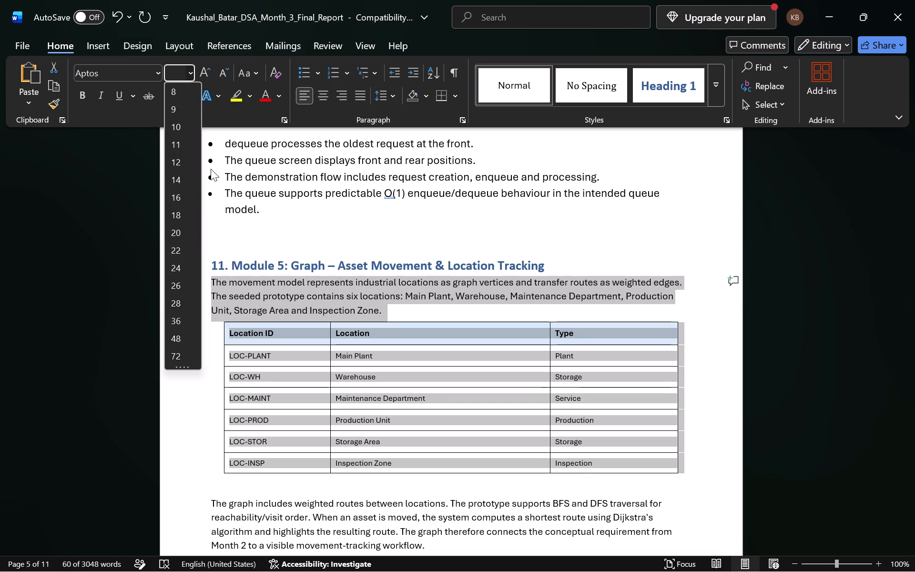
pyautogui.click(181, 162)
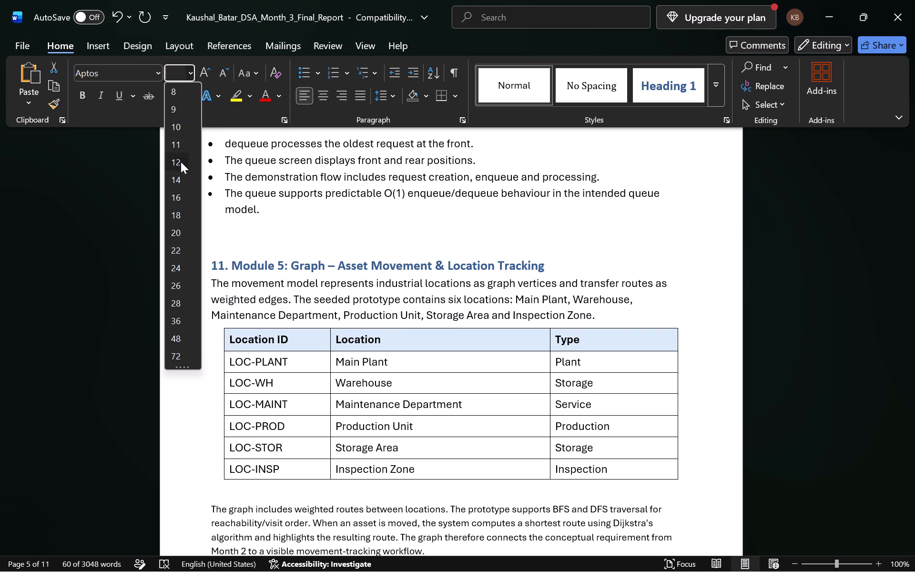
# Enlarge the Module 6 operation and algorithm table so its rows are taller and it is slightly wider.
pyautogui.scroll(-2, 250, 311)
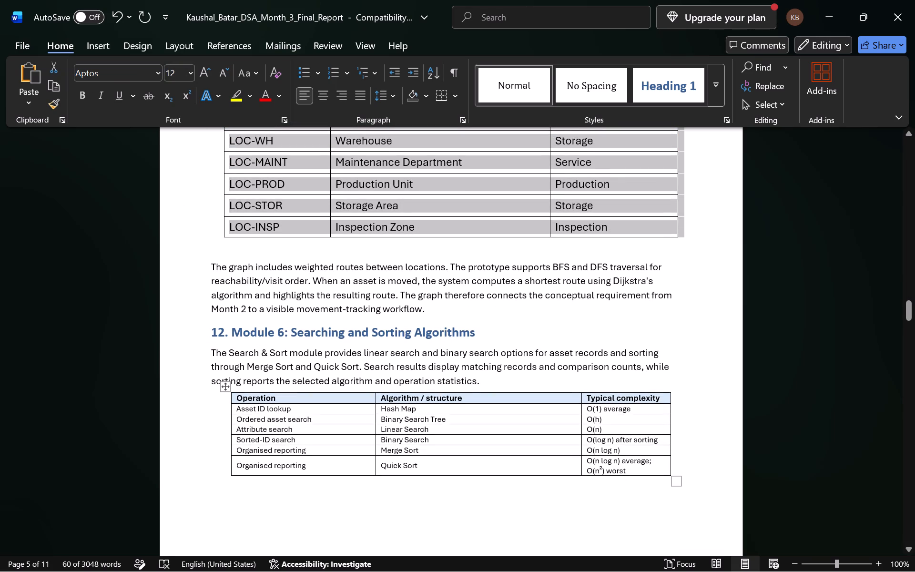
pyautogui.moveTo(671, 480); pyautogui.dragTo(675, 545)
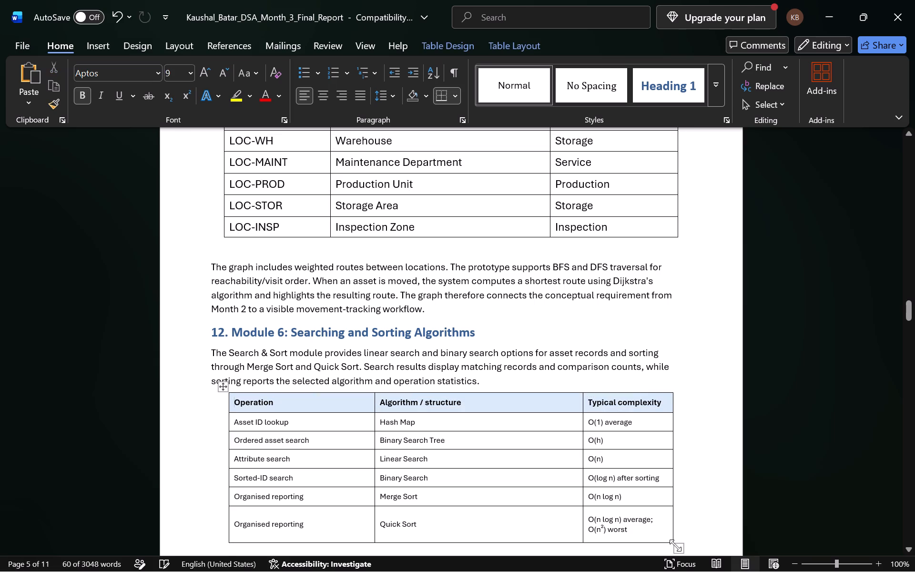
# Set everything from the graph routes paragraph through the end of the Module 6 table, including its heading, to font size 12.
pyautogui.scroll(-1, 675, 545)
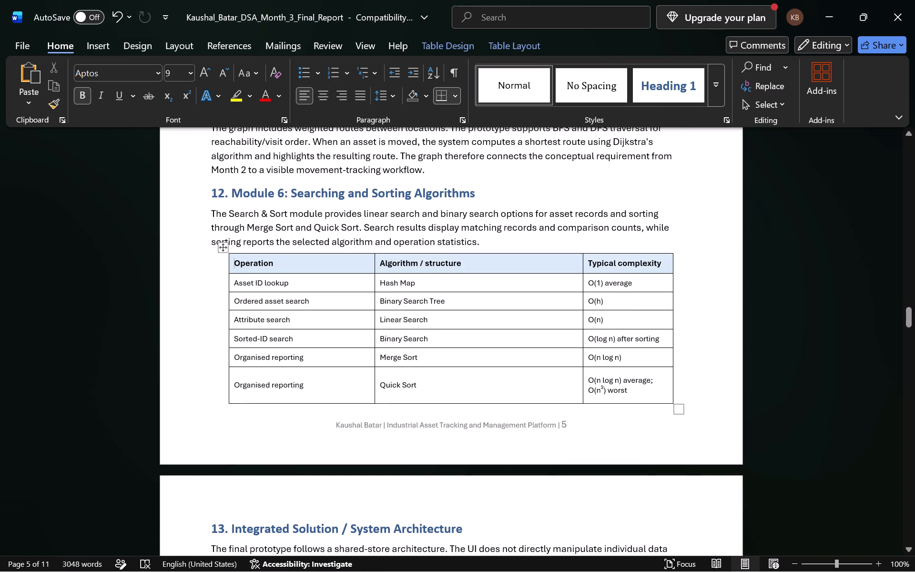
pyautogui.moveTo(657, 401); pyautogui.dragTo(212, 248)
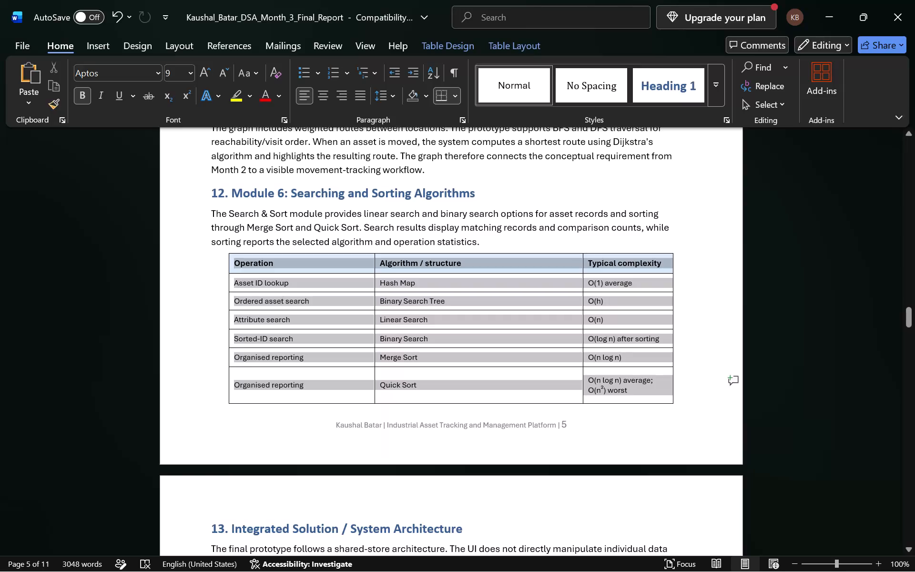
pyautogui.moveTo(212, 248); pyautogui.dragTo(180, 571)
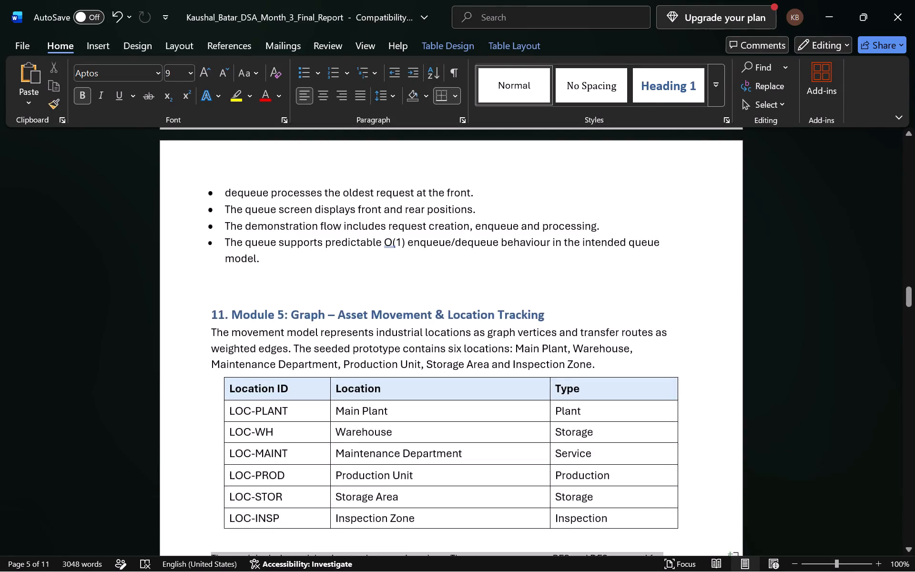
pyautogui.moveTo(180, 571); pyautogui.dragTo(186, 458)
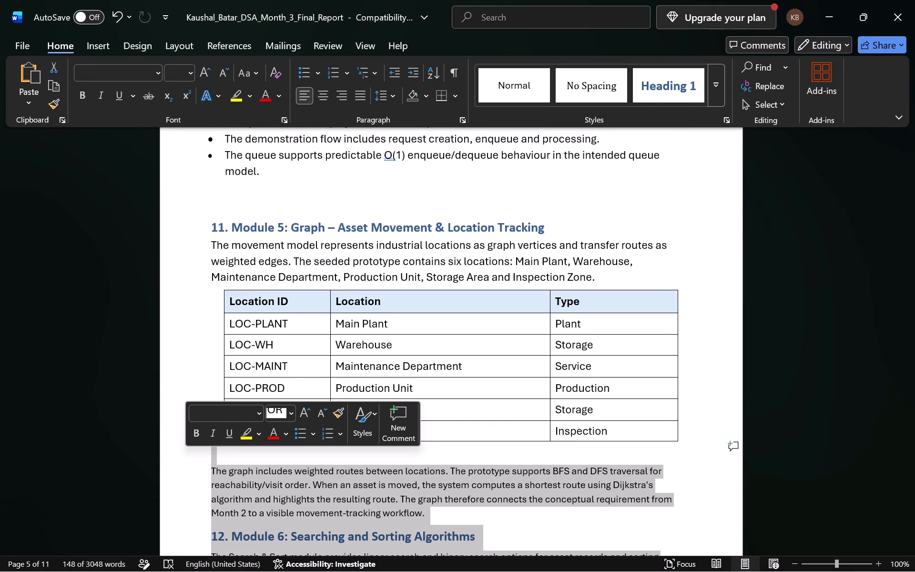
pyautogui.click(289, 409)
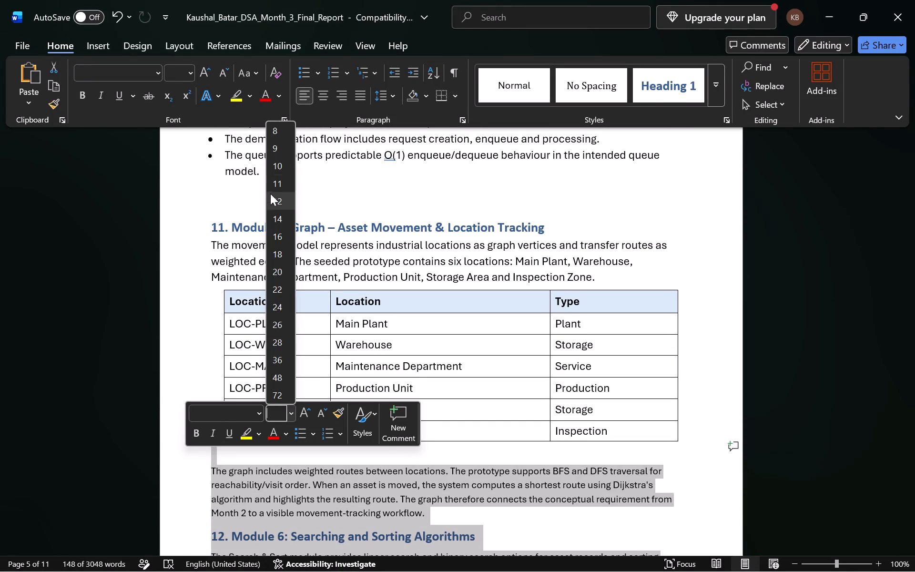
pyautogui.click(270, 195)
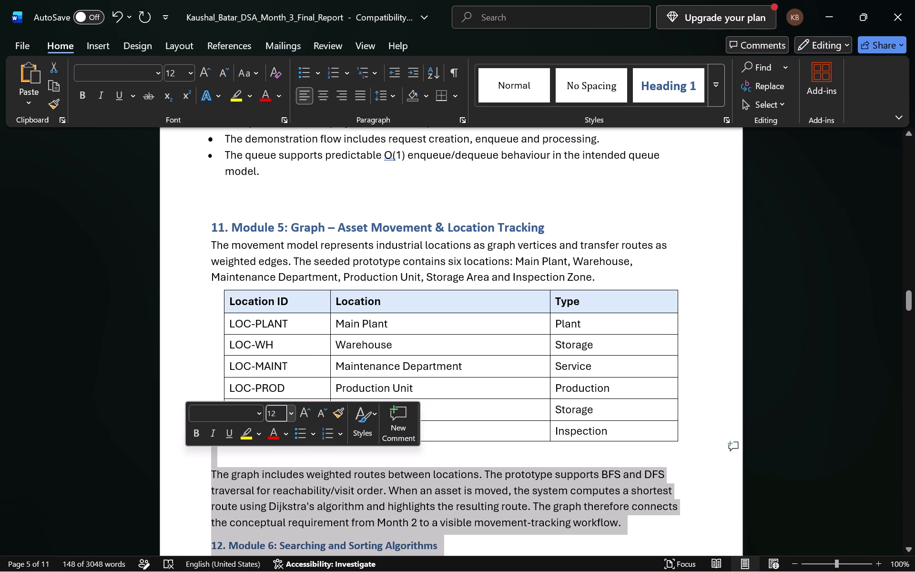
# Delete the blank line between the location table and the paragraph about weighted graph routes.
pyautogui.scroll(-5, 410, 266)
pyautogui.scroll(1, 410, 266)
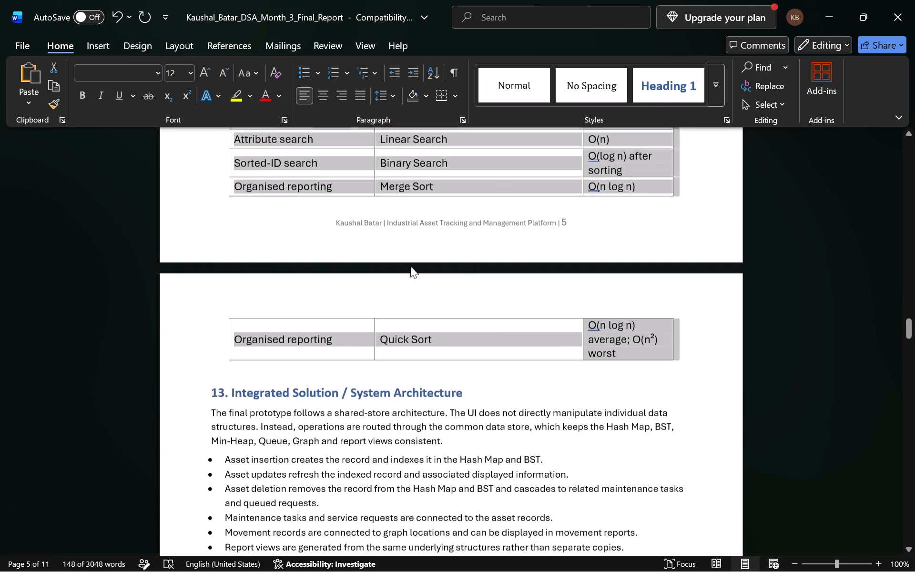
pyautogui.scroll(1, 410, 266)
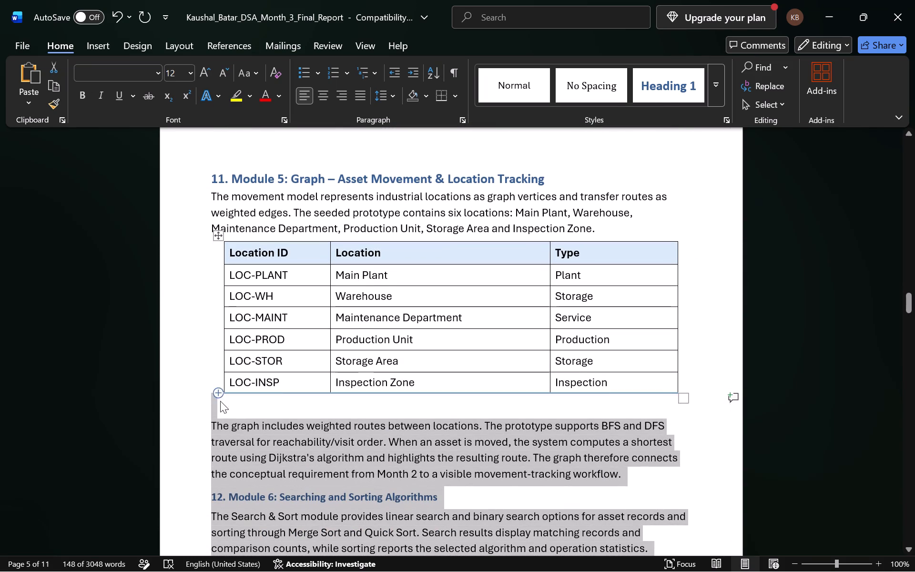
pyautogui.click(211, 410)
pyautogui.click(208, 426)
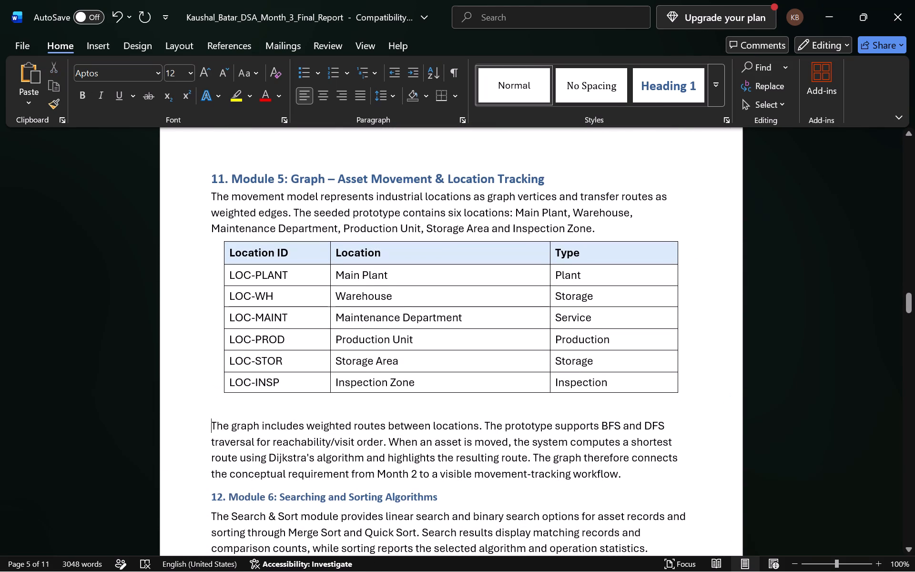
pyautogui.press('BackSpace')
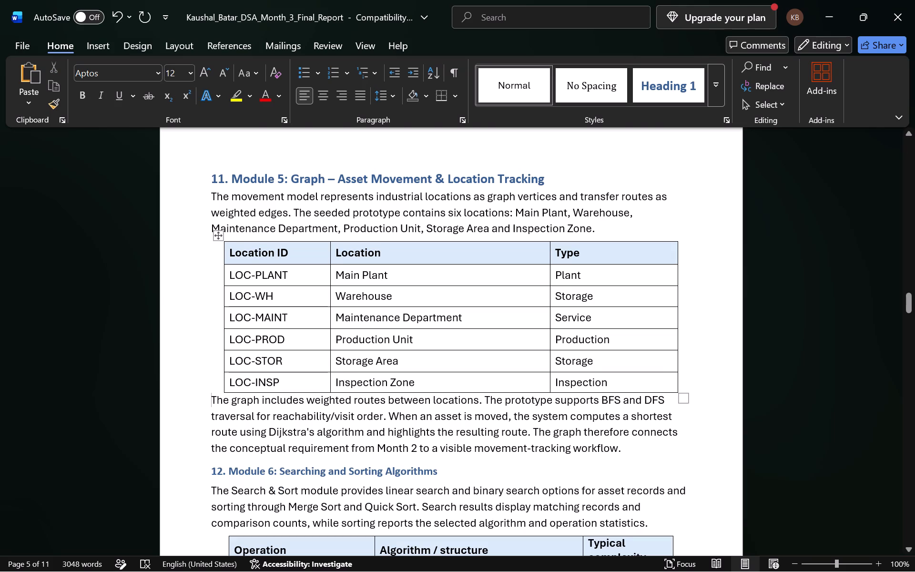
# Remove the extra blank line above the "11. Module 5: Graph" heading, keeping the section's content expanded.
pyautogui.scroll(1, 277, 316)
pyautogui.click(208, 279)
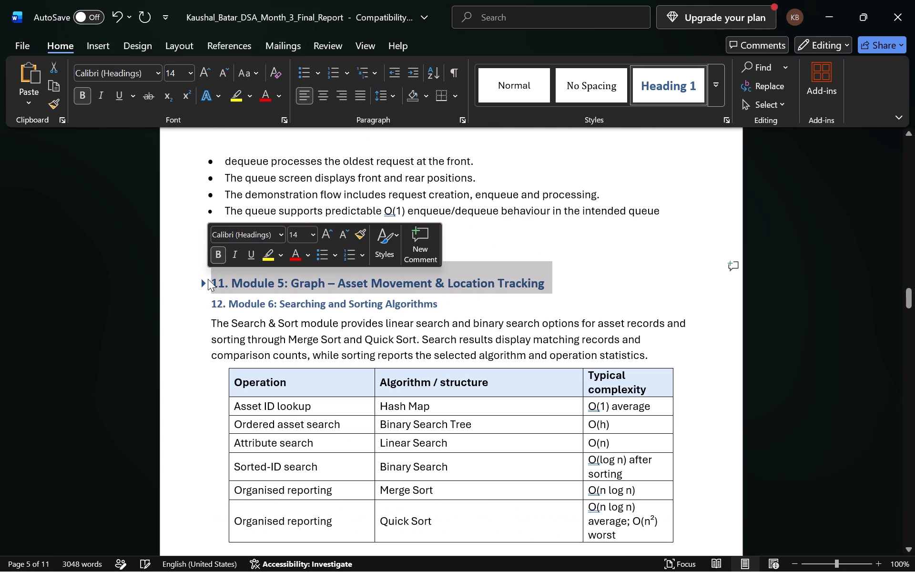
pyautogui.click(224, 285)
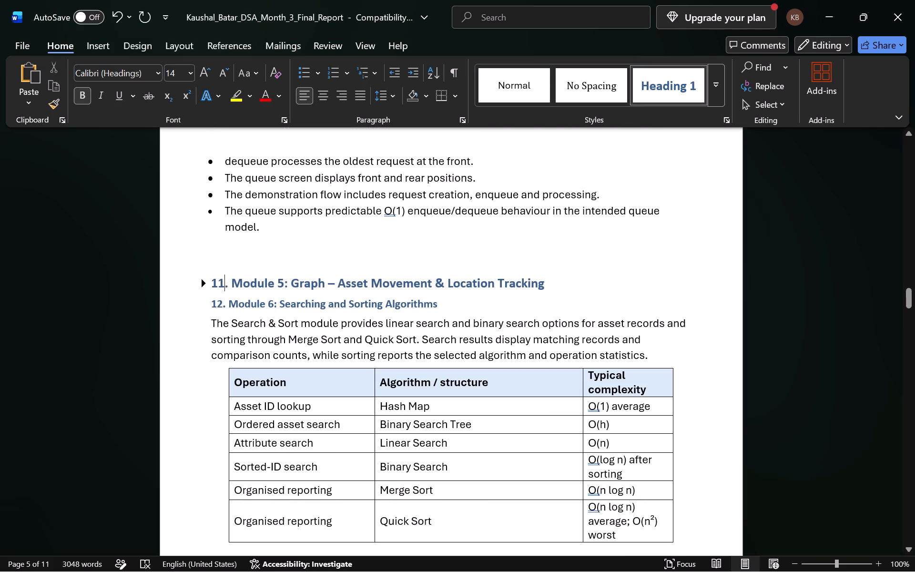
pyautogui.press('Left')
pyautogui.press('Left')
pyautogui.press('BackSpace')
pyautogui.press('BackSpace')
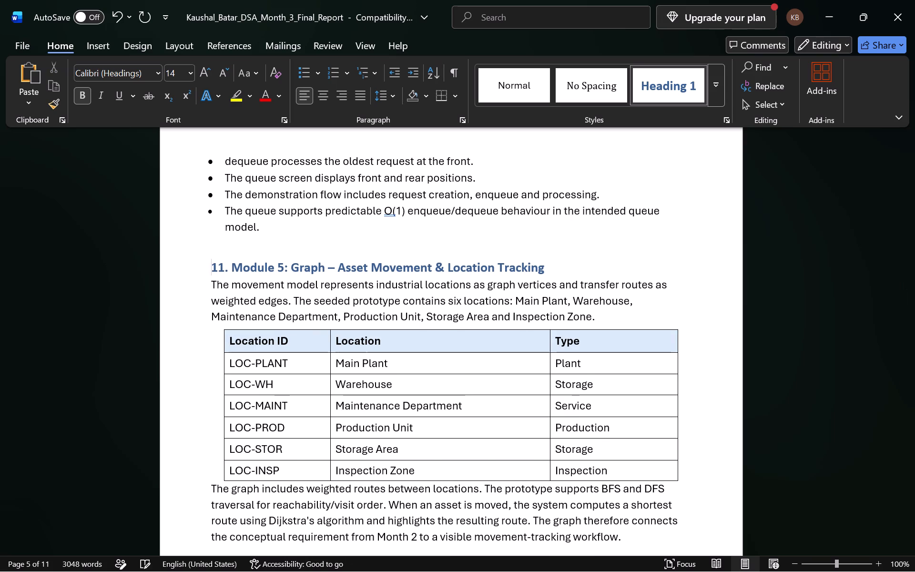
# Set the "13. Integrated Solution / System Architecture" heading, paragraph and bullets to font size 12.
pyautogui.scroll(-3, 224, 285)
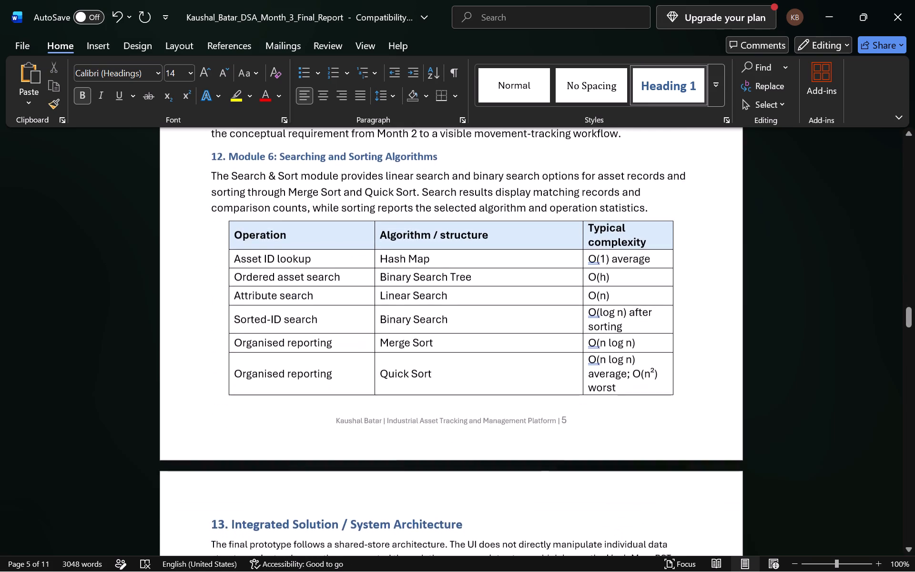
pyautogui.scroll(-2, 224, 285)
pyautogui.scroll(-1, 278, 368)
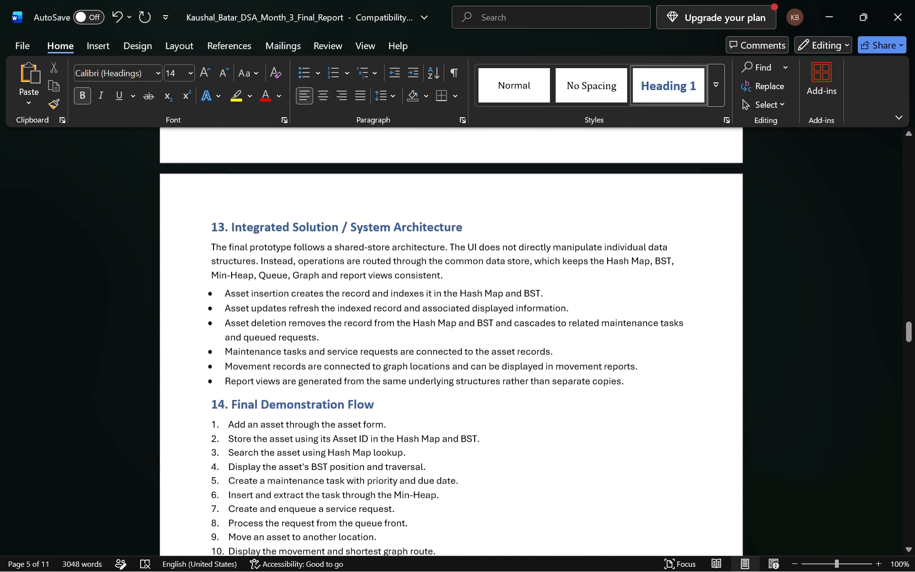
pyautogui.scroll(-1, 278, 368)
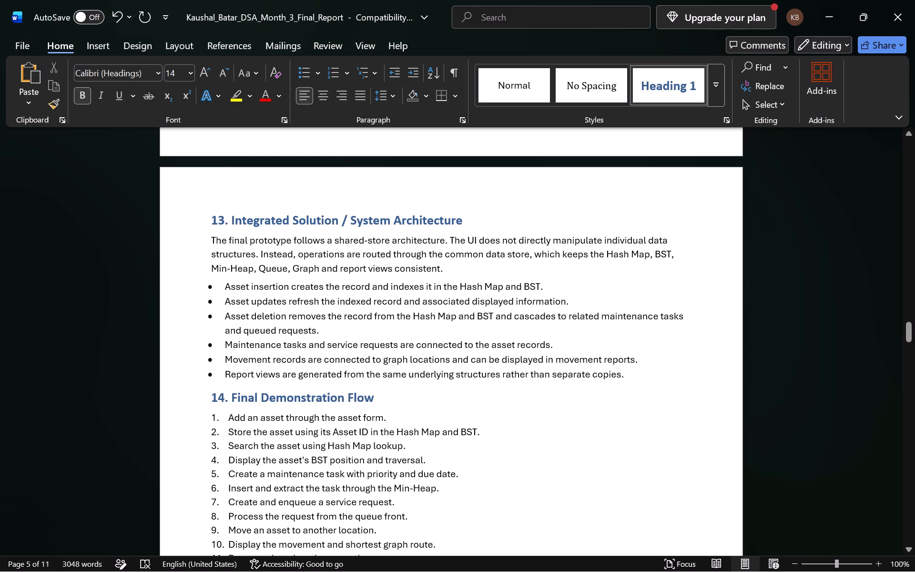
pyautogui.moveTo(629, 381); pyautogui.dragTo(419, 314)
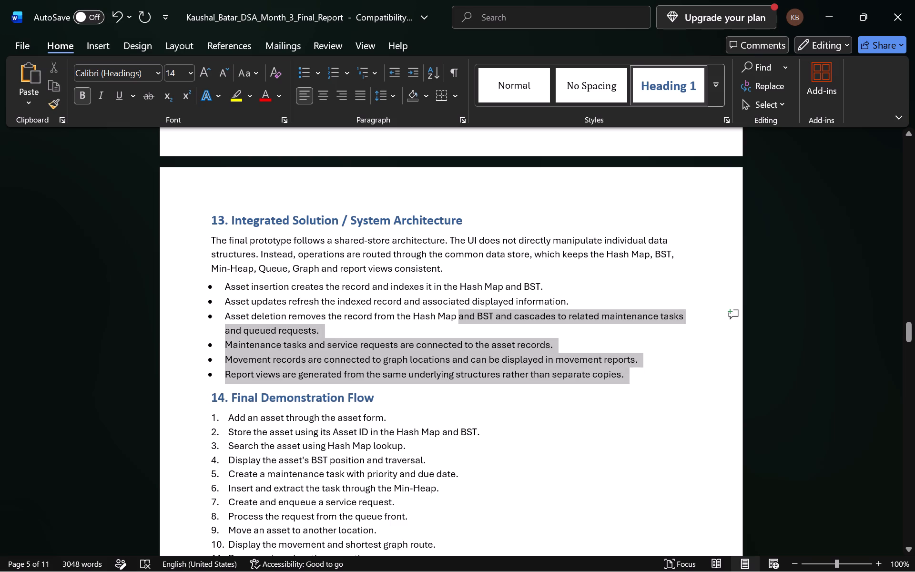
pyautogui.moveTo(419, 314); pyautogui.dragTo(182, 226)
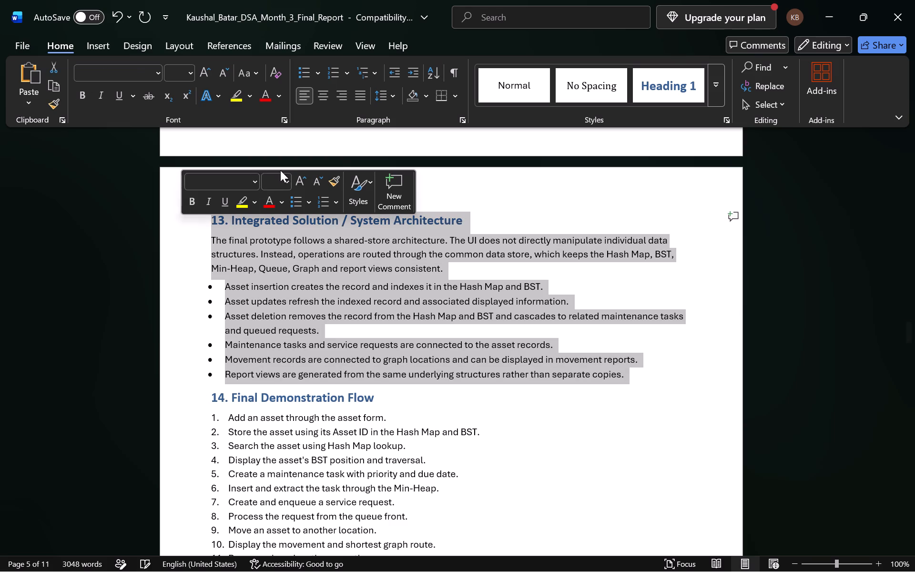
pyautogui.click(281, 170)
pyautogui.click(284, 177)
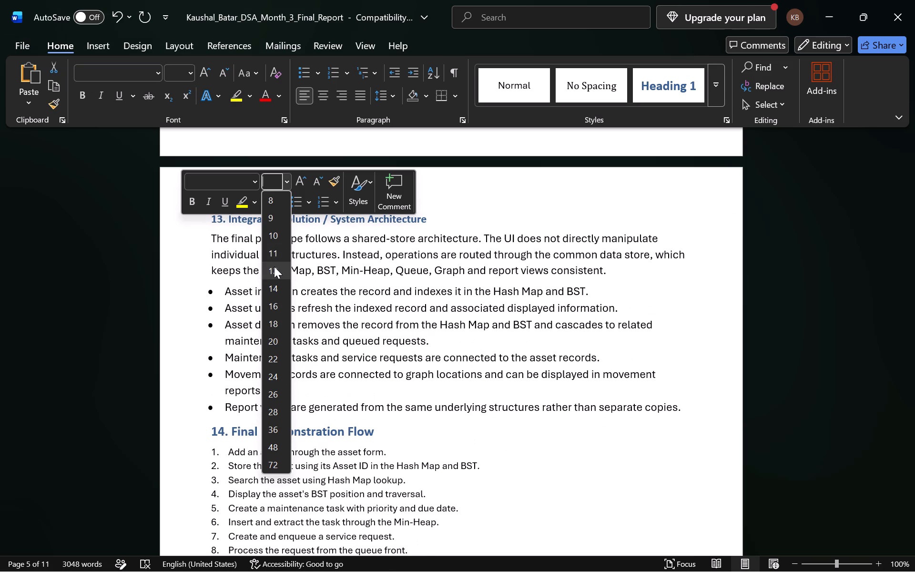
pyautogui.click(273, 266)
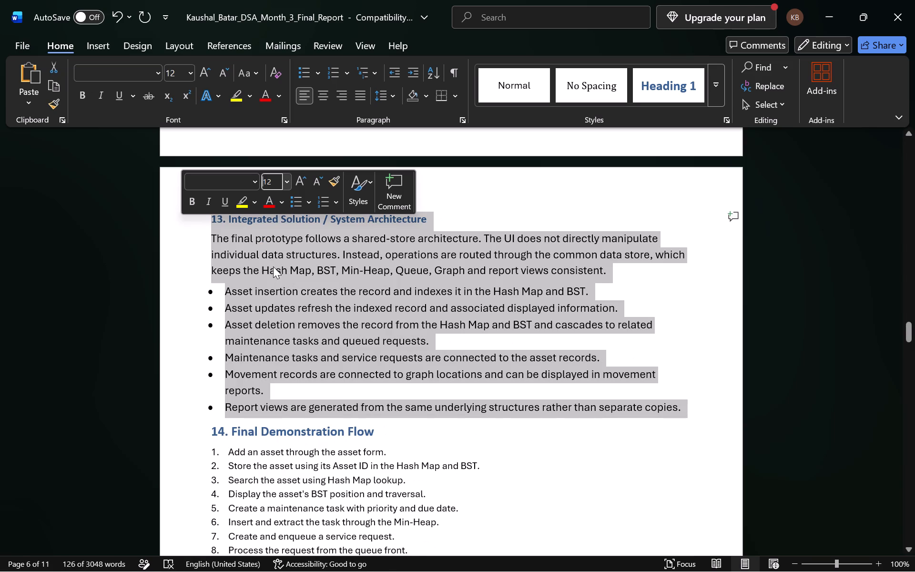
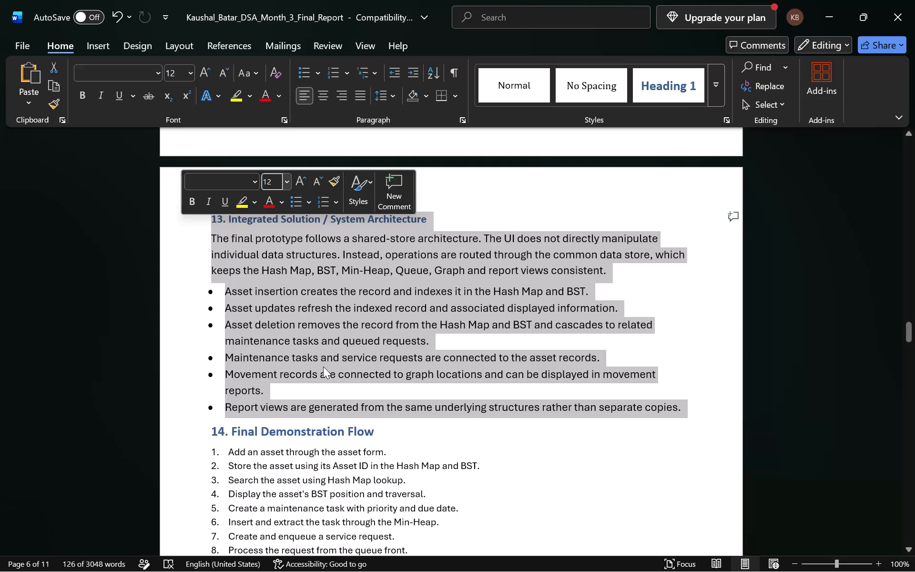
# Set the "14. Final Demonstration Flow" heading and its 14 numbered items to font size 12.
pyautogui.click(323, 367)
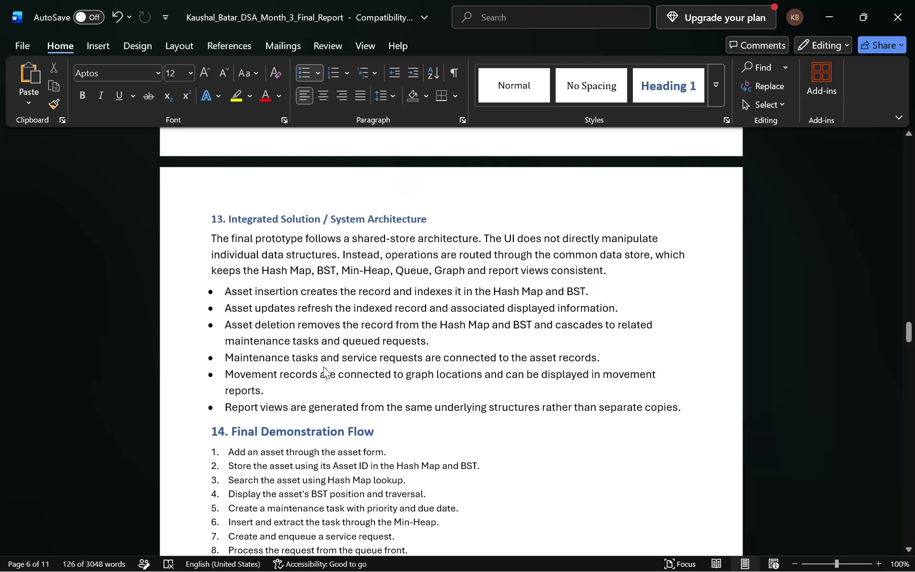
pyautogui.click(287, 213)
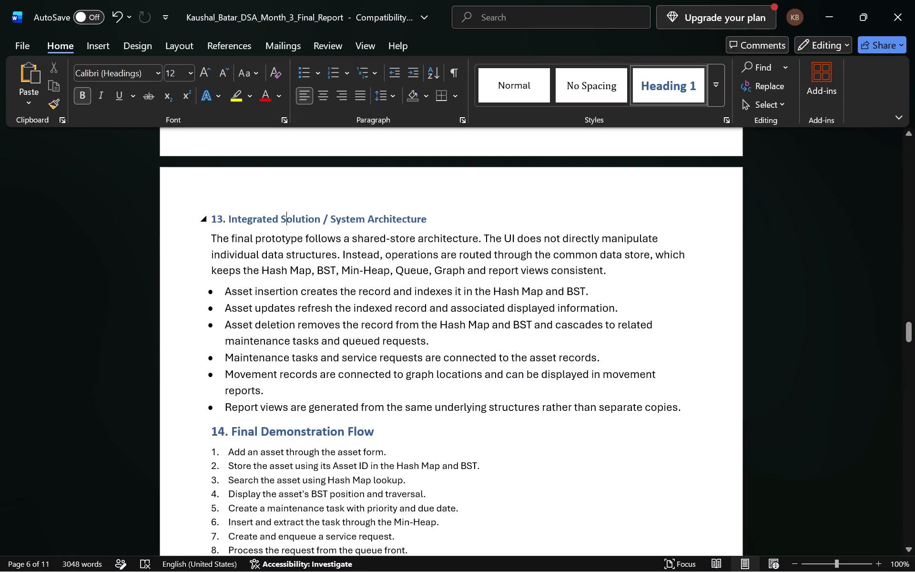
pyautogui.scroll(-2, 325, 298)
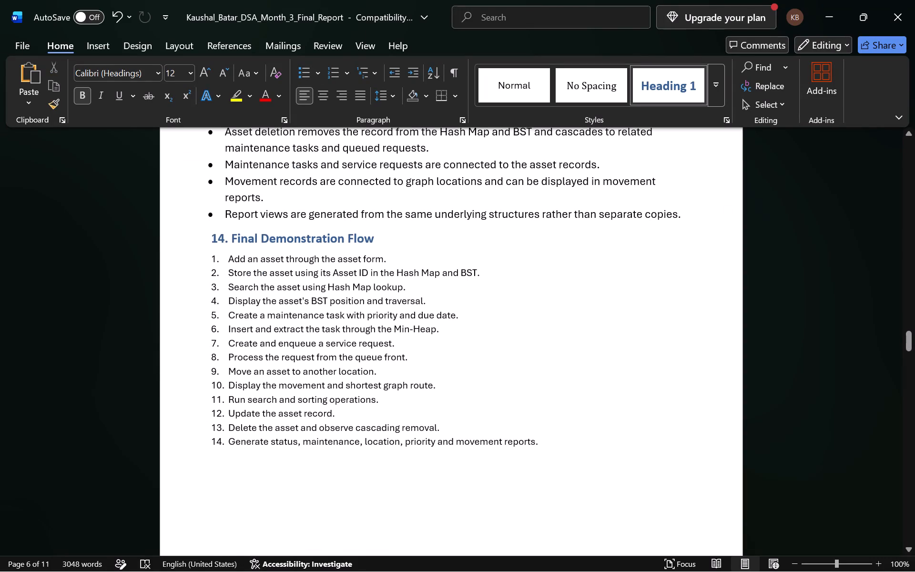
pyautogui.moveTo(549, 449); pyautogui.dragTo(181, 233)
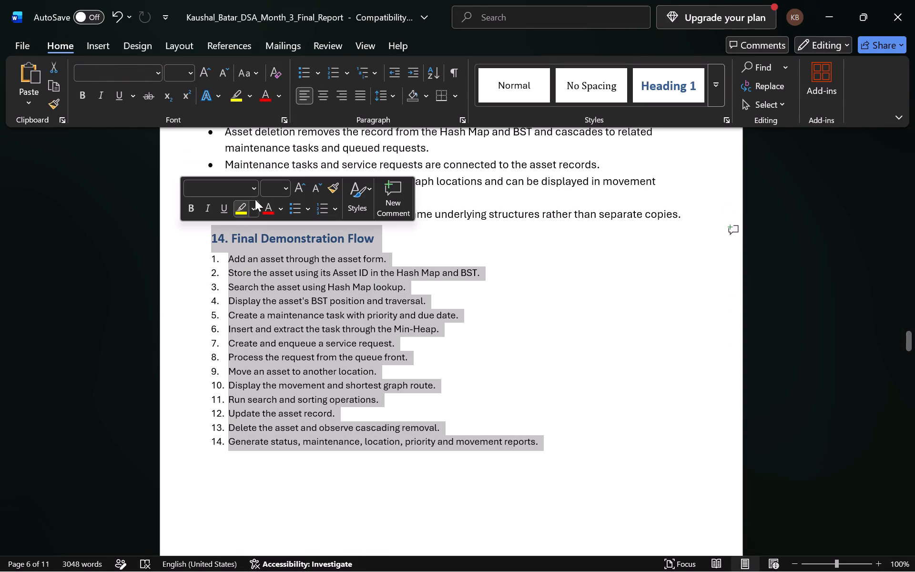
pyautogui.moveTo(289, 190); pyautogui.dragTo(281, 274)
pyautogui.click(281, 274)
# Enlarge the validation case table in section 15 by stretching it vertically, making its rows about twice as tall.
pyautogui.scroll(-2, 286, 331)
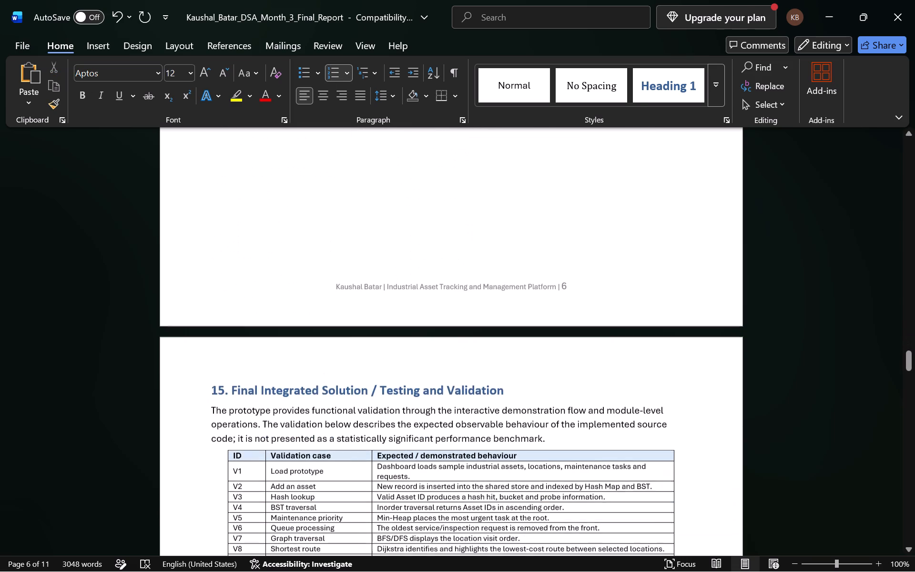
pyautogui.scroll(-3, 286, 331)
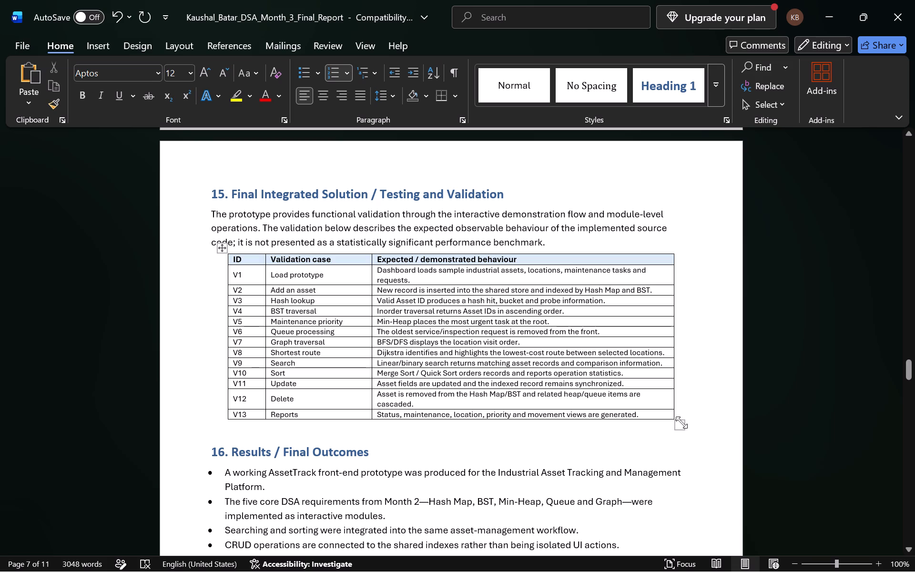
pyautogui.moveTo(675, 424); pyautogui.dragTo(673, 483)
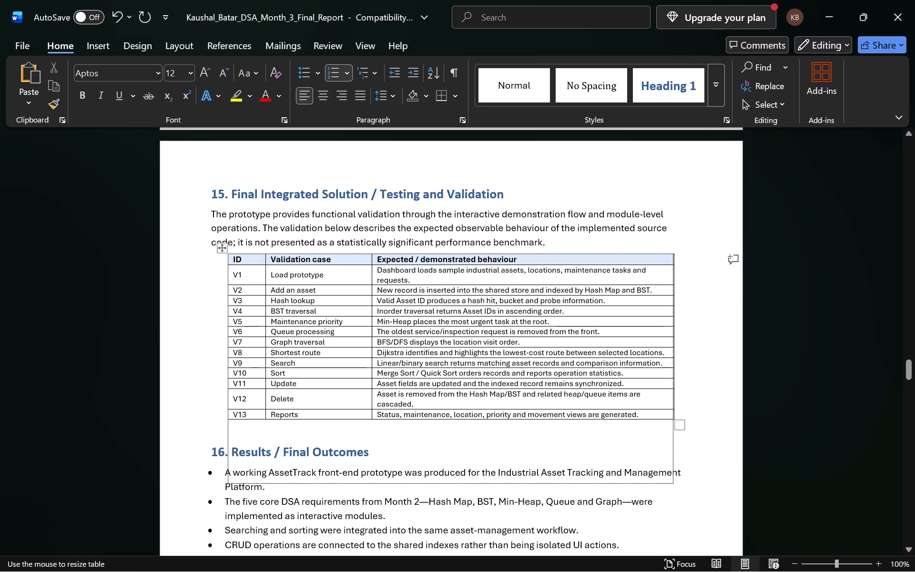
pyautogui.moveTo(673, 483); pyautogui.dragTo(669, 499)
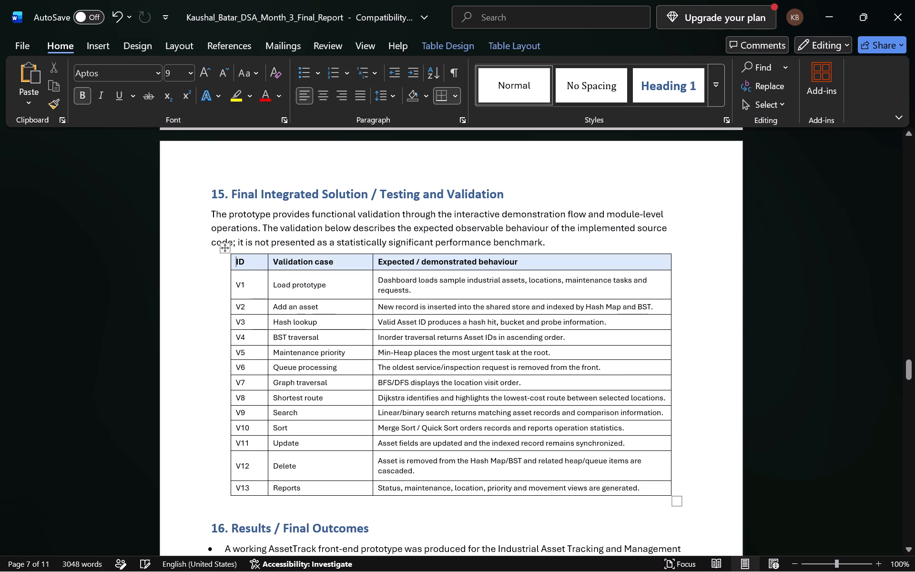
pyautogui.scroll(-1, 669, 499)
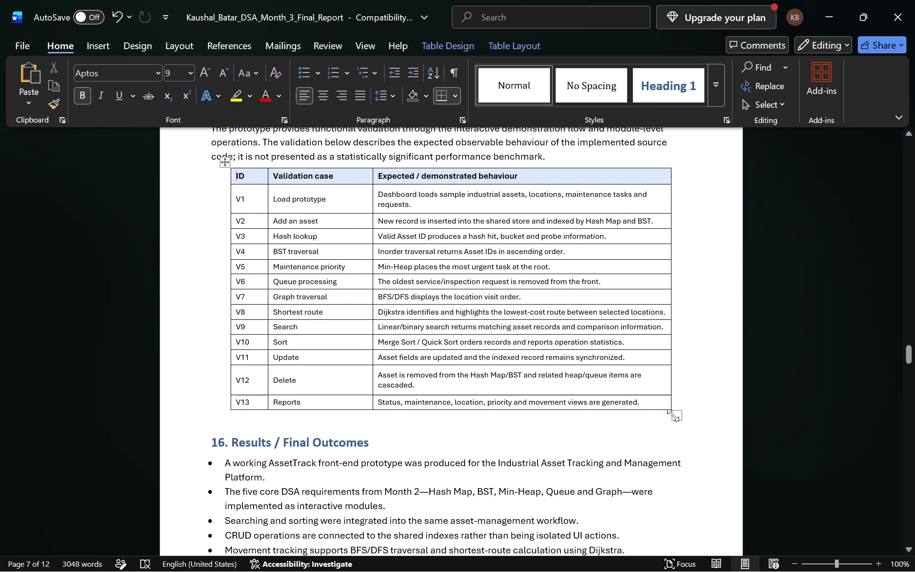
pyautogui.moveTo(672, 415); pyautogui.dragTo(668, 499)
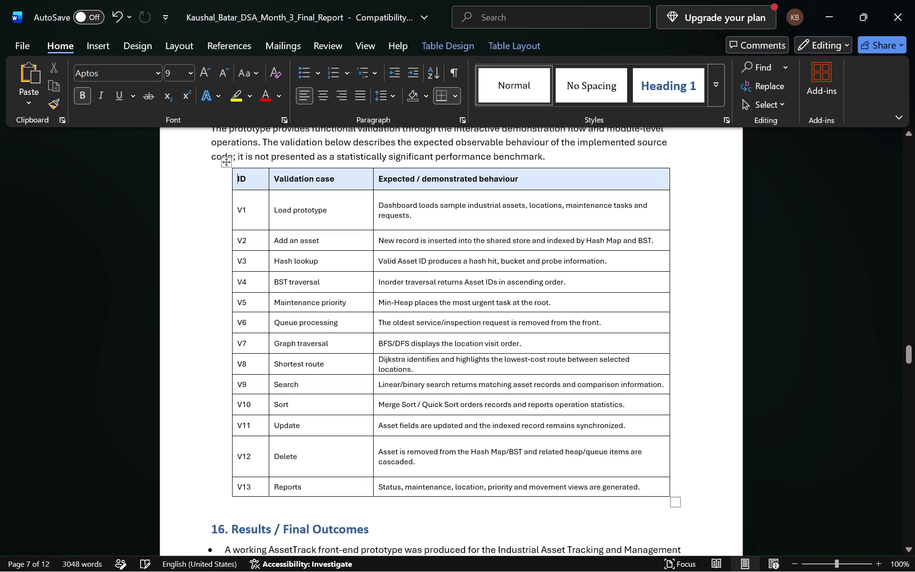
# Set the "15. Final Integrated Solution / Testing and Validation" heading, paragraph and whole validation table to font size 12.
pyautogui.moveTo(651, 491); pyautogui.dragTo(616, 474)
pyautogui.moveTo(616, 474); pyautogui.dragTo(203, 105)
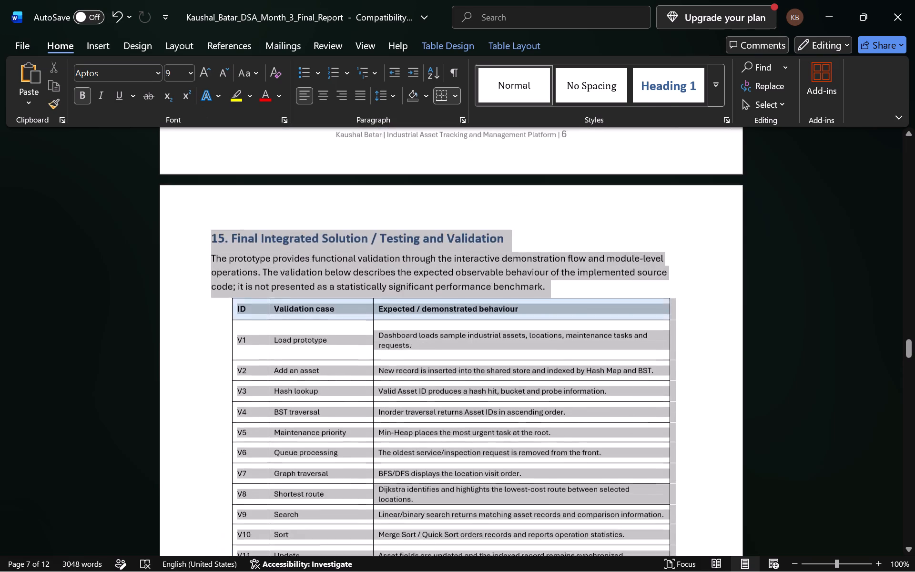
pyautogui.moveTo(203, 105); pyautogui.dragTo(203, 148)
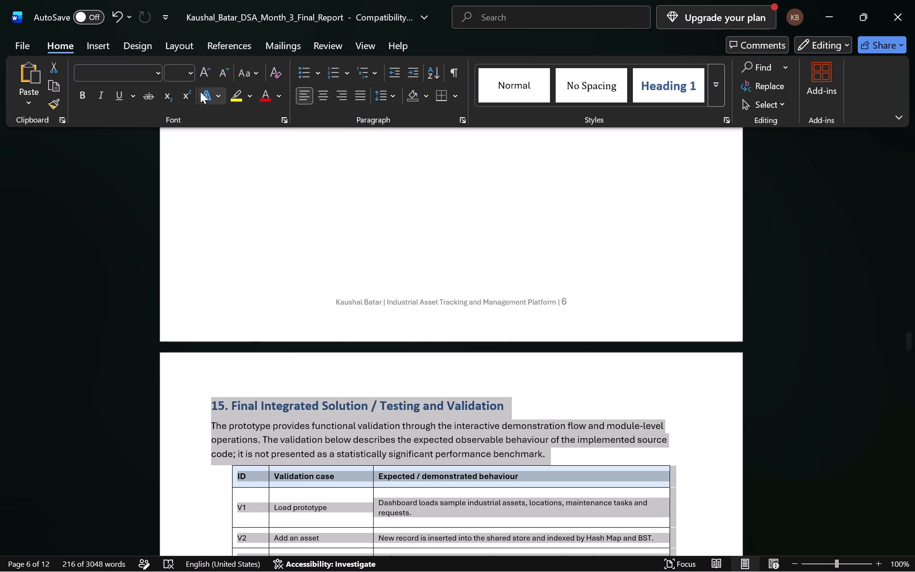
pyautogui.moveTo(193, 70); pyautogui.dragTo(179, 156)
pyautogui.scroll(-2, 227, 246)
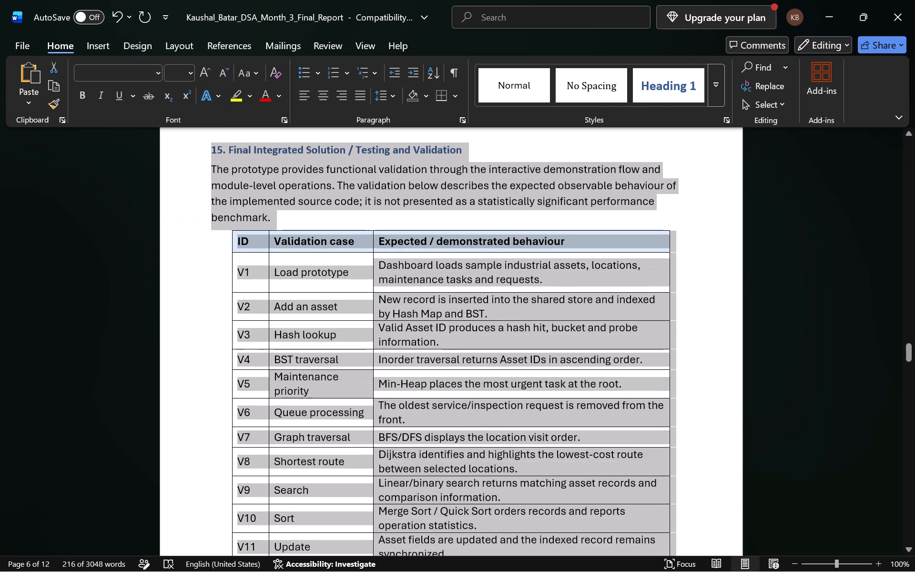
pyautogui.click(189, 294)
# Set sections "16. Results / Final Outcomes" and "17. Expected Benefits / Learning Outcomes", including headings and bullets, to font size 12.
pyautogui.scroll(4, 189, 294)
pyautogui.scroll(-4, 189, 294)
pyautogui.scroll(1, 189, 294)
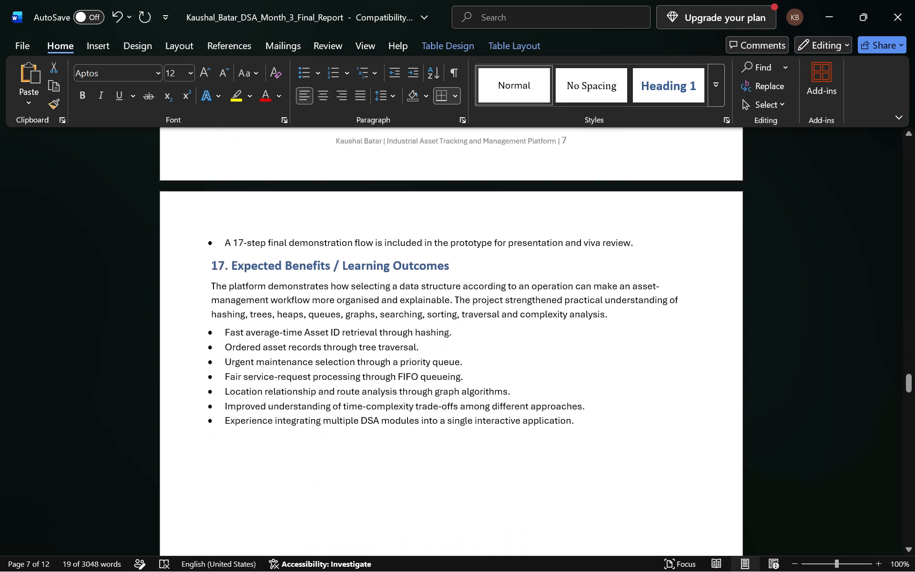
pyautogui.scroll(1, 189, 294)
pyautogui.scroll(-3, 189, 294)
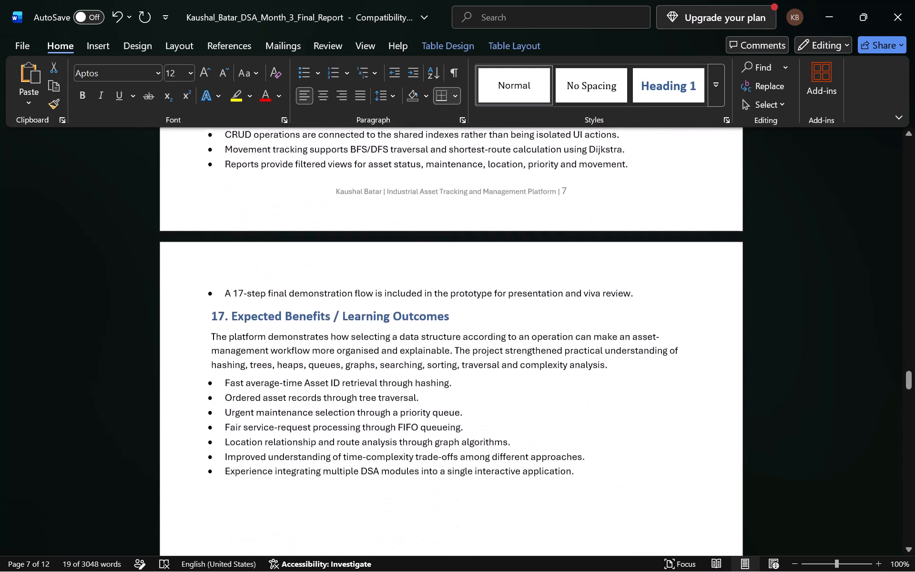
pyautogui.scroll(-1, 189, 294)
pyautogui.moveTo(583, 440); pyautogui.dragTo(553, 420)
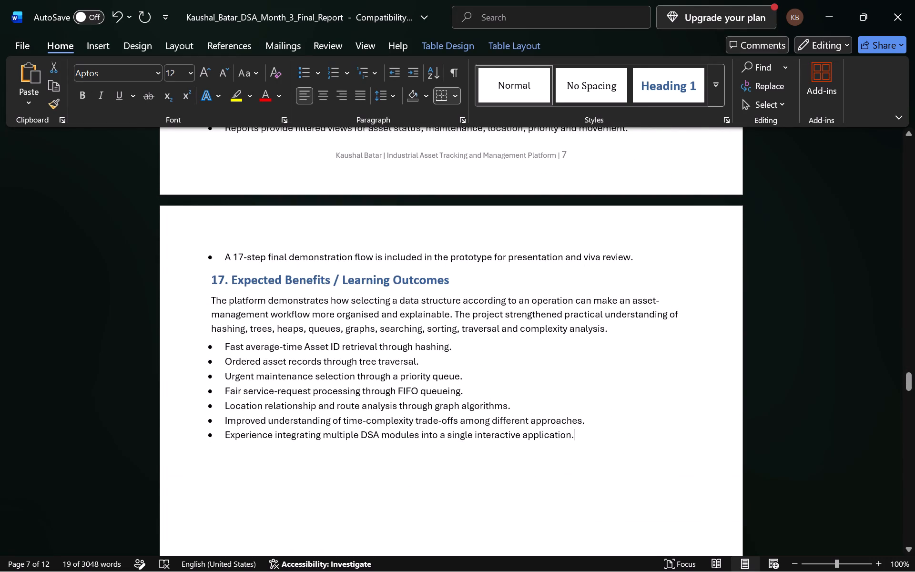
pyautogui.moveTo(553, 420); pyautogui.dragTo(219, 140)
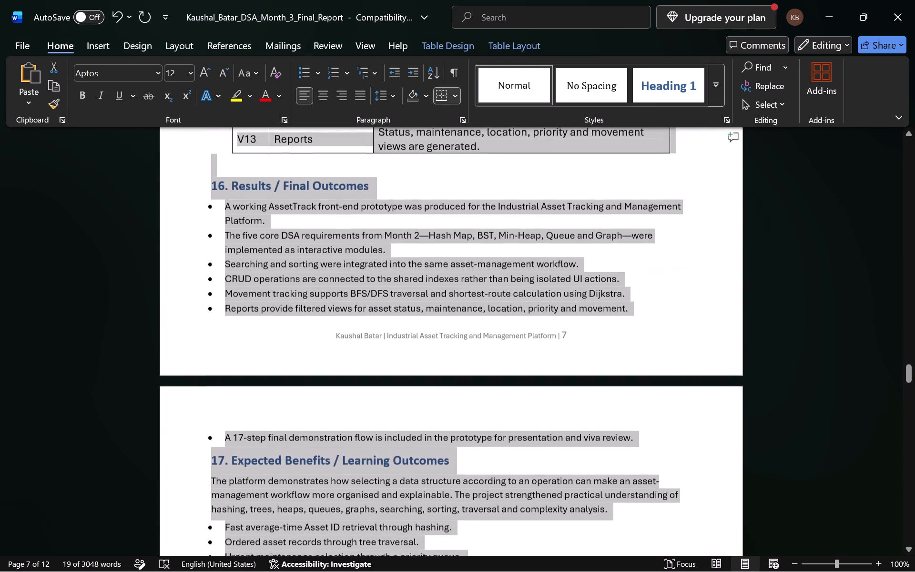
pyautogui.moveTo(219, 140); pyautogui.dragTo(216, 164)
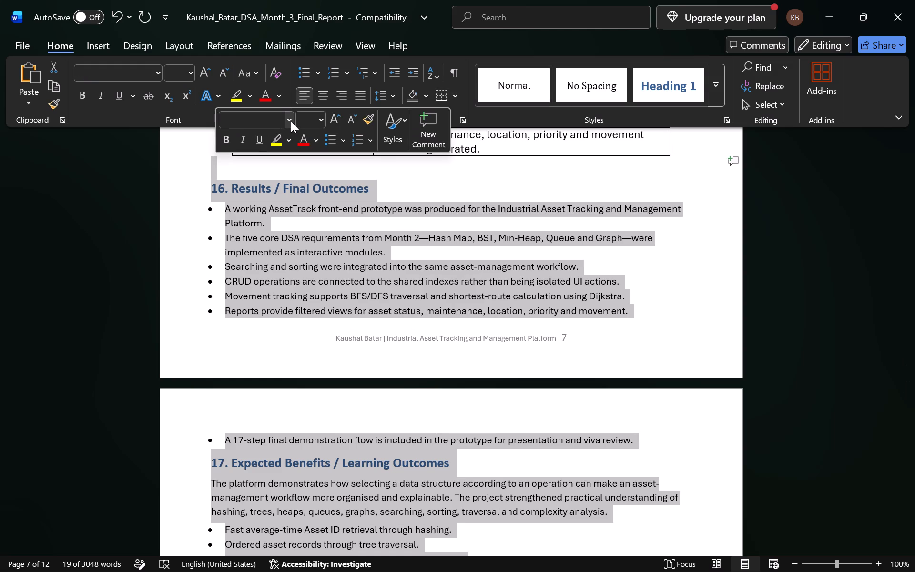
pyautogui.click(291, 121)
pyautogui.click(323, 123)
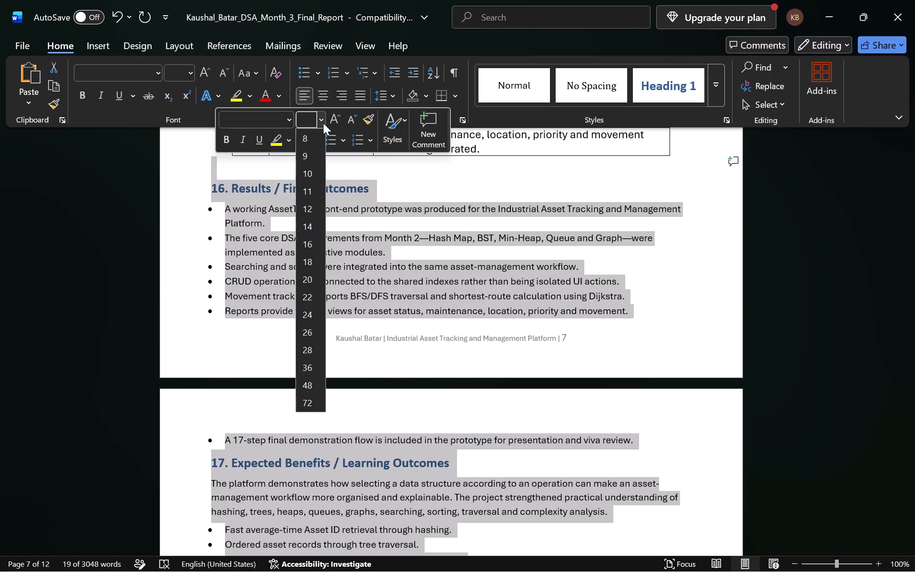
pyautogui.click(310, 208)
# Close the page gap before "18. Challenges Faced and Corrective Actions" so it follows section 17, and reapply the Heading 1 style to it.
pyautogui.scroll(-1, 310, 208)
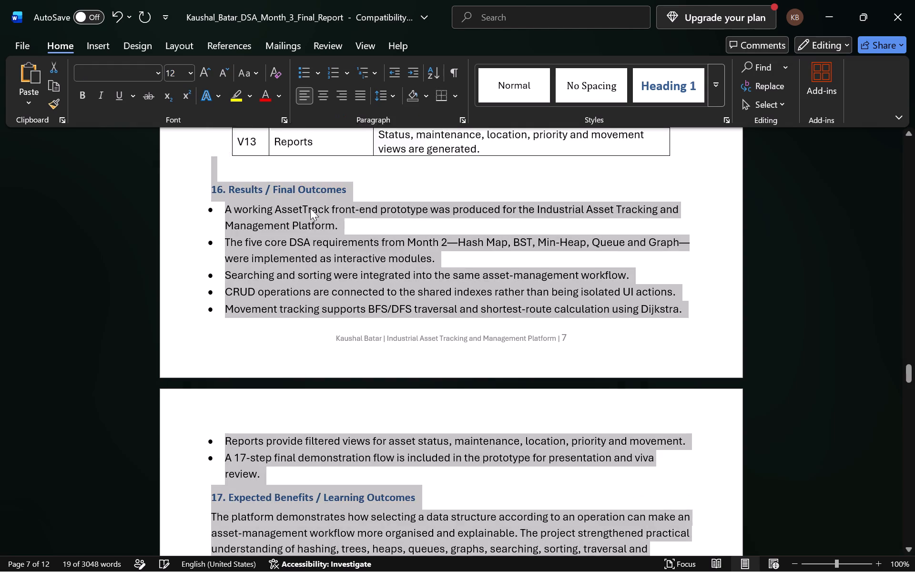
pyautogui.scroll(-5, 310, 208)
pyautogui.scroll(2, 310, 208)
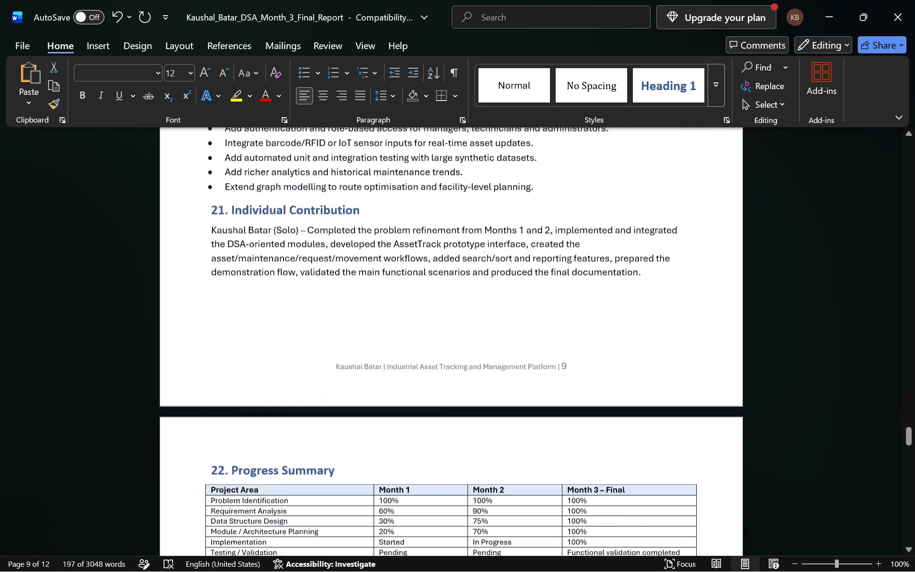
pyautogui.scroll(2, 310, 208)
pyautogui.scroll(-1, 310, 208)
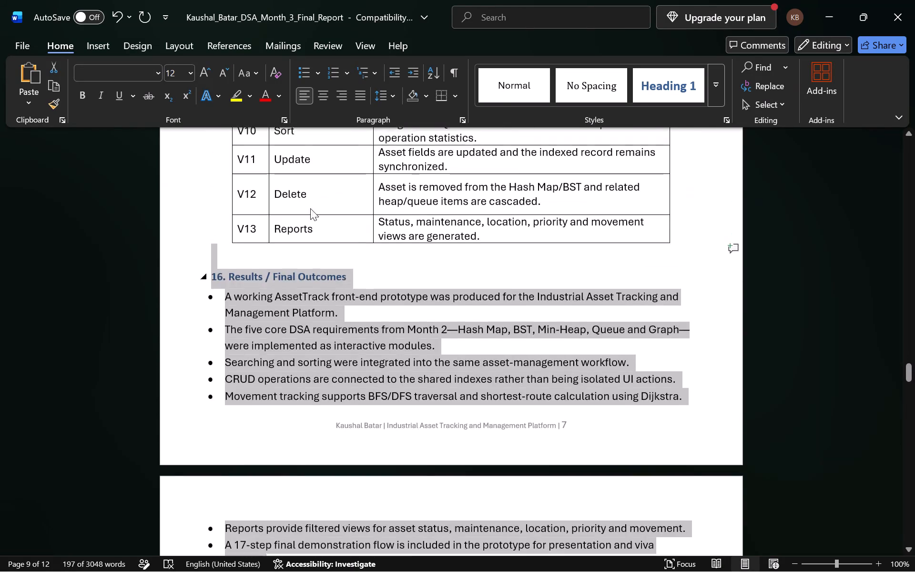
pyautogui.scroll(-2, 310, 208)
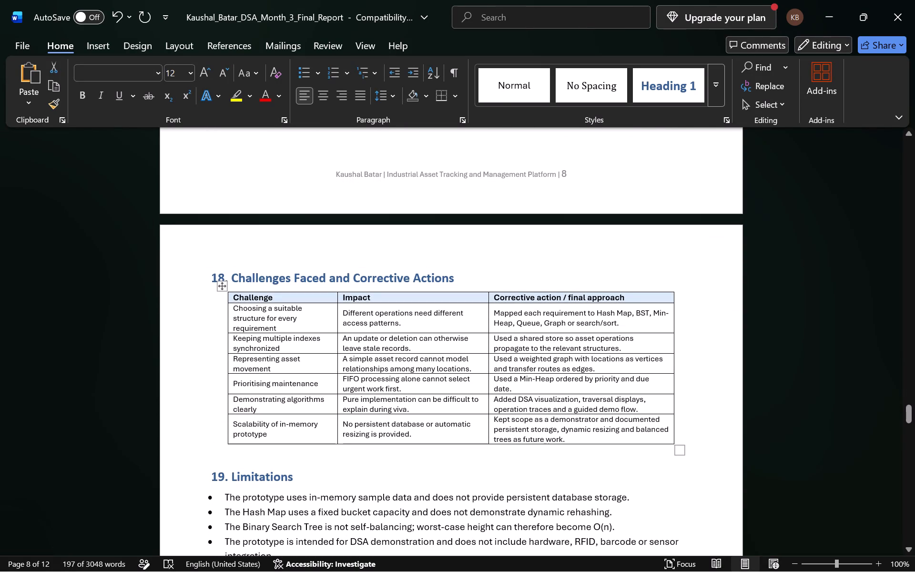
pyautogui.click(210, 271)
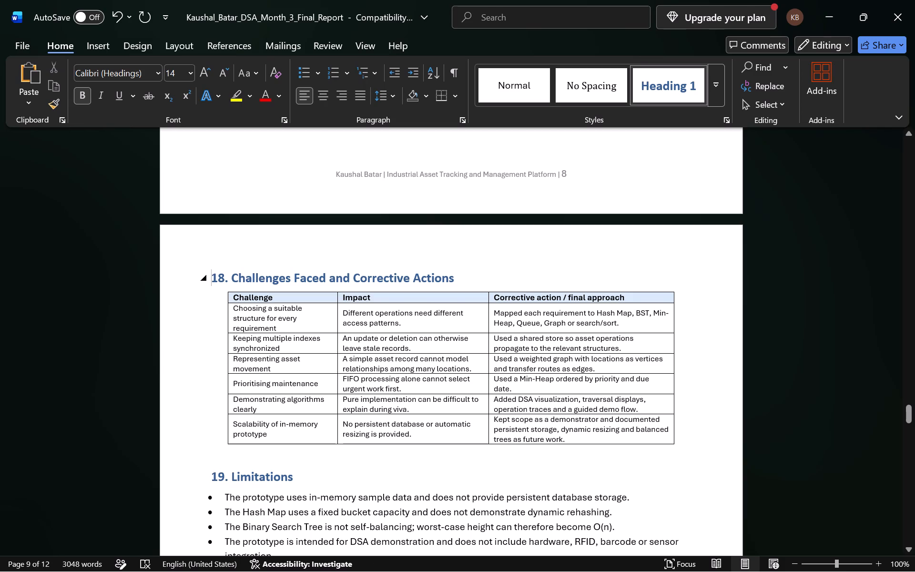
pyautogui.press('BackSpace')
pyautogui.press('BackSpace')
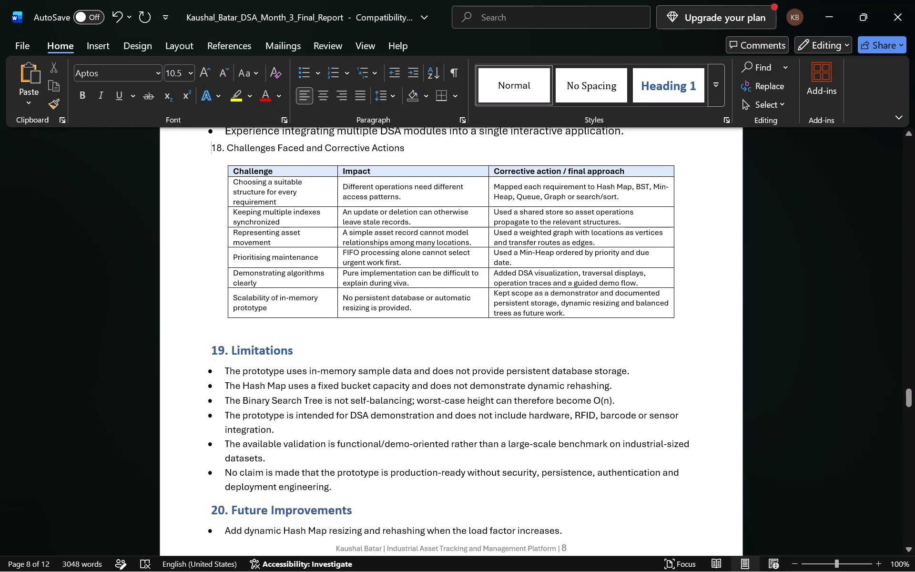
pyautogui.click(667, 76)
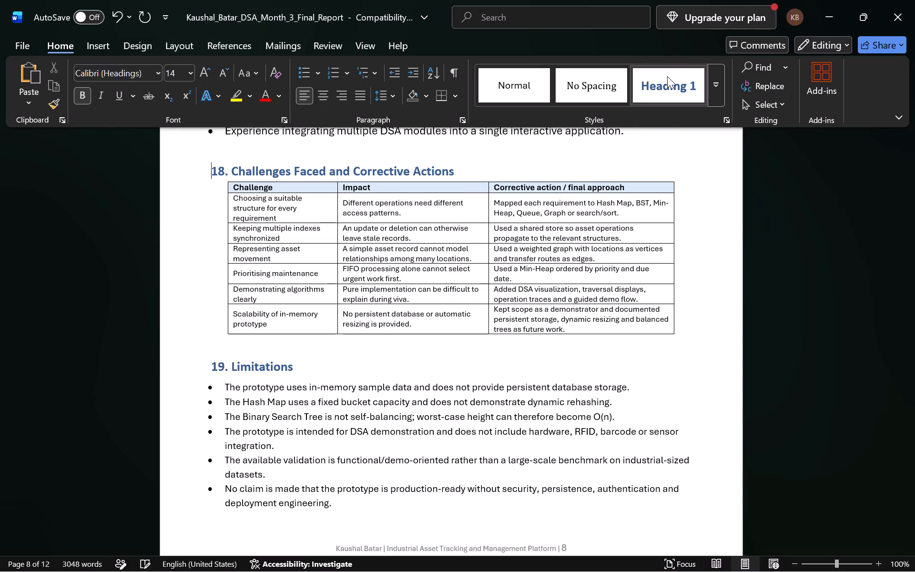
# Enlarge the challenges table in section 18 by stretching it vertically, making its rows taller.
pyautogui.scroll(1, 392, 235)
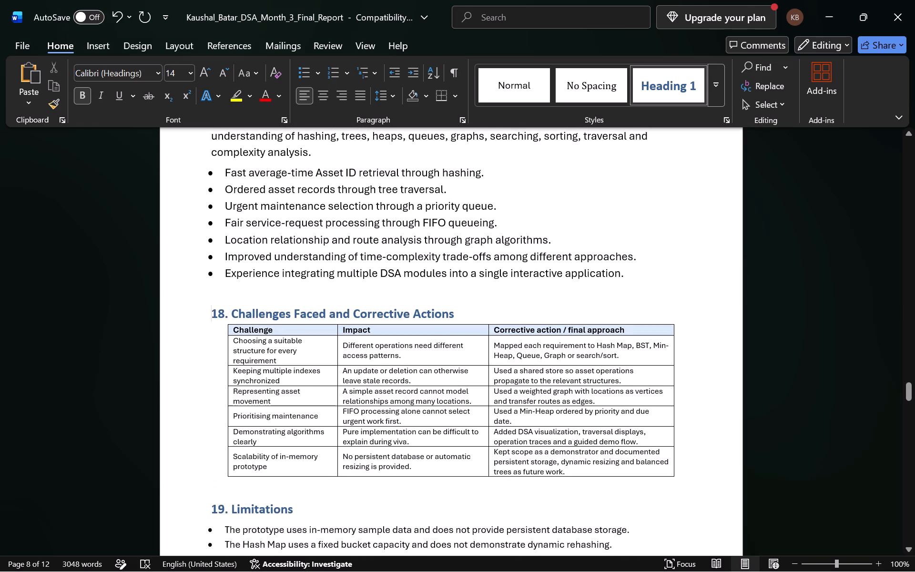
pyautogui.click(647, 453)
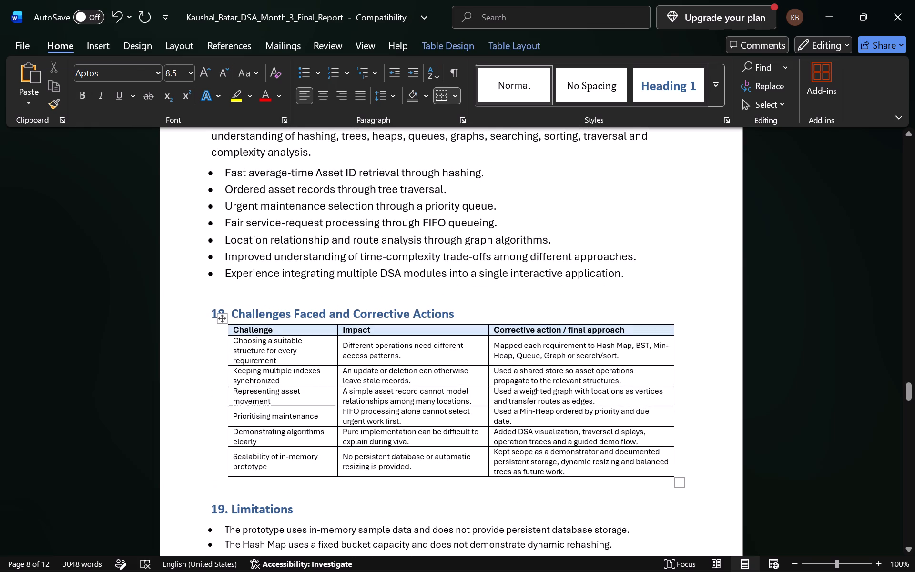
pyautogui.moveTo(681, 479); pyautogui.dragTo(690, 510)
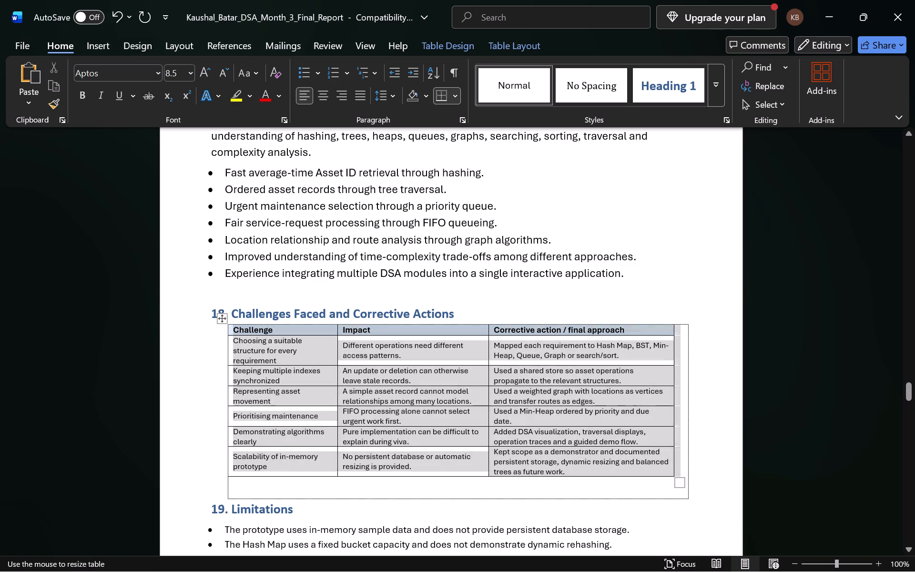
pyautogui.moveTo(690, 510); pyautogui.dragTo(667, 374)
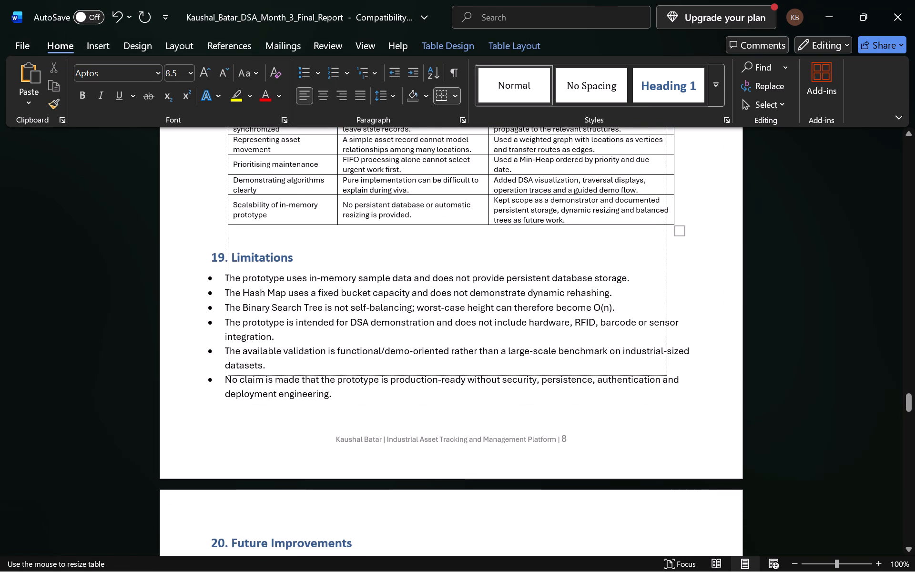
pyautogui.moveTo(667, 374); pyautogui.dragTo(668, 325)
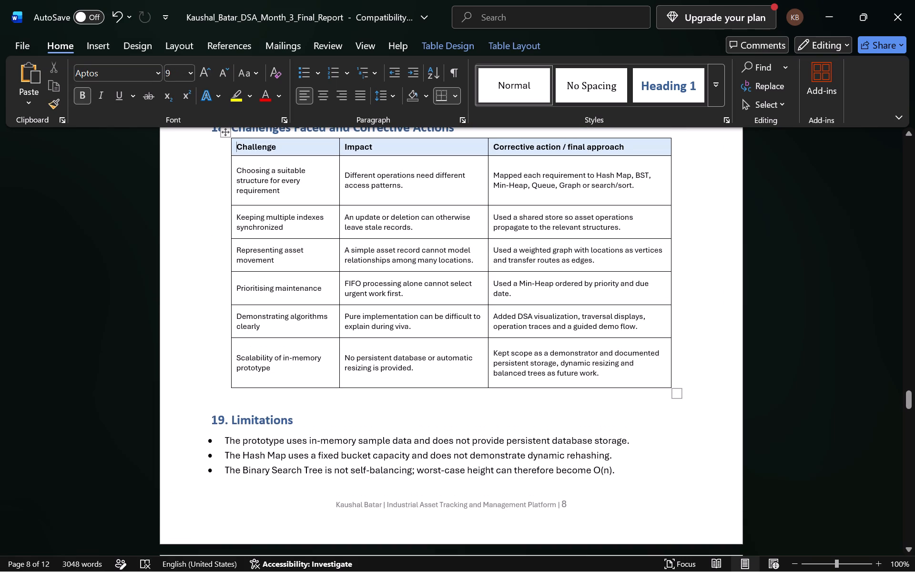
# Set all text in the section 18 challenges table to font size 12.
pyautogui.moveTo(646, 373); pyautogui.dragTo(161, 141)
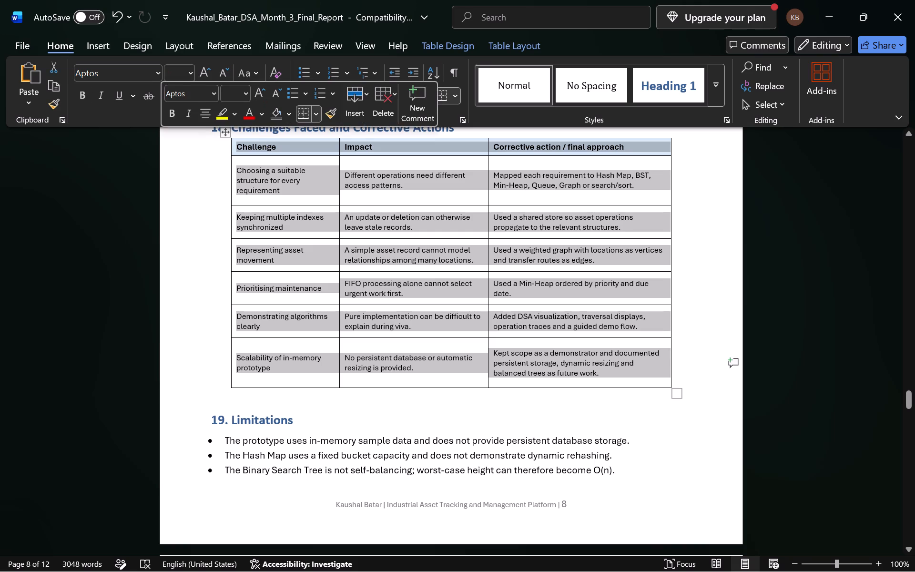
pyautogui.click(192, 71)
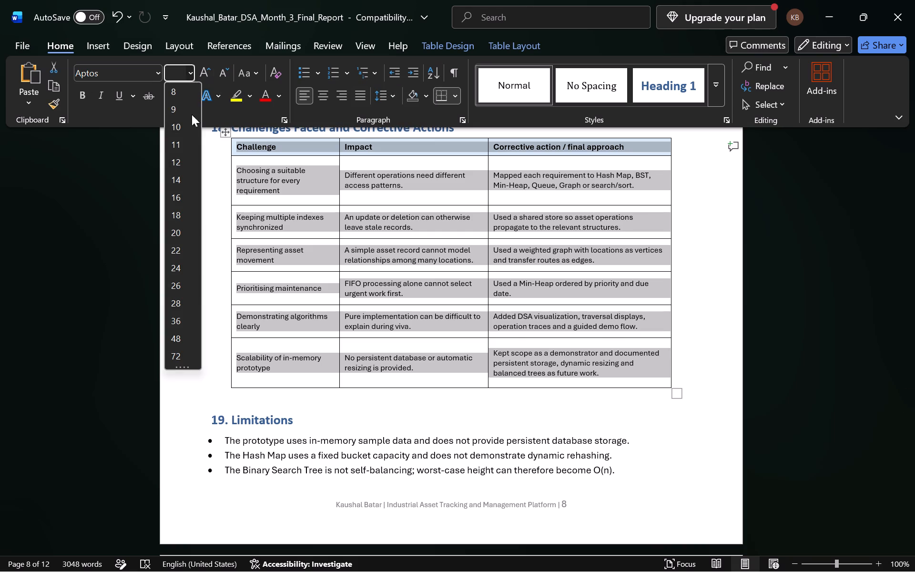
pyautogui.click(179, 158)
pyautogui.scroll(1, 240, 244)
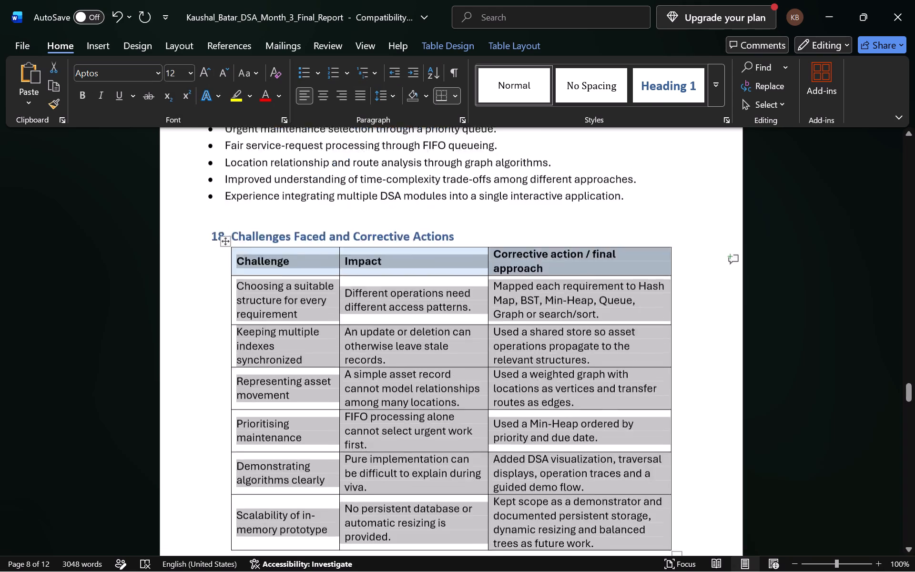
# Set sections "19. Limitations", "20. Future Improvements" and "21. Individual Contribution", including headings, bullets and body text, to font size 12.
pyautogui.scroll(4, 240, 244)
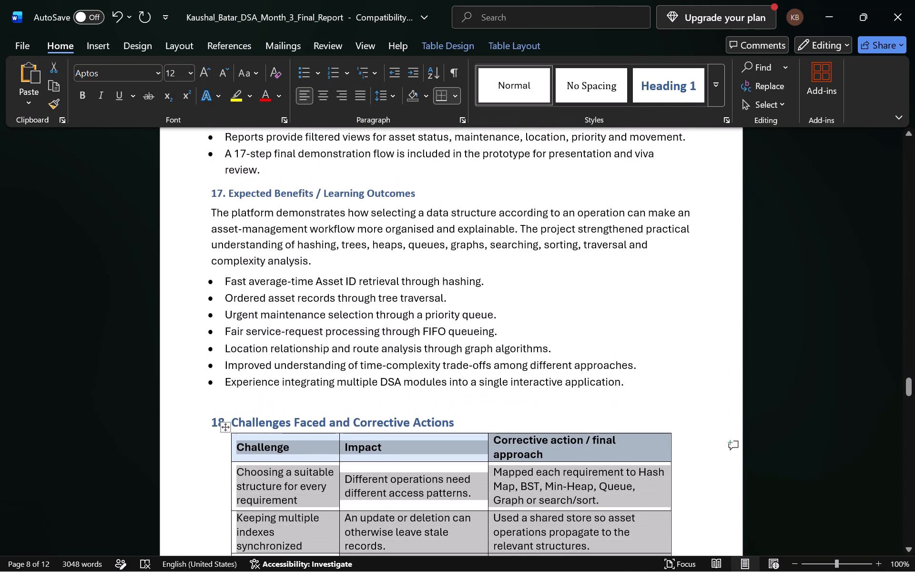
pyautogui.click(255, 278)
pyautogui.scroll(-5, 255, 278)
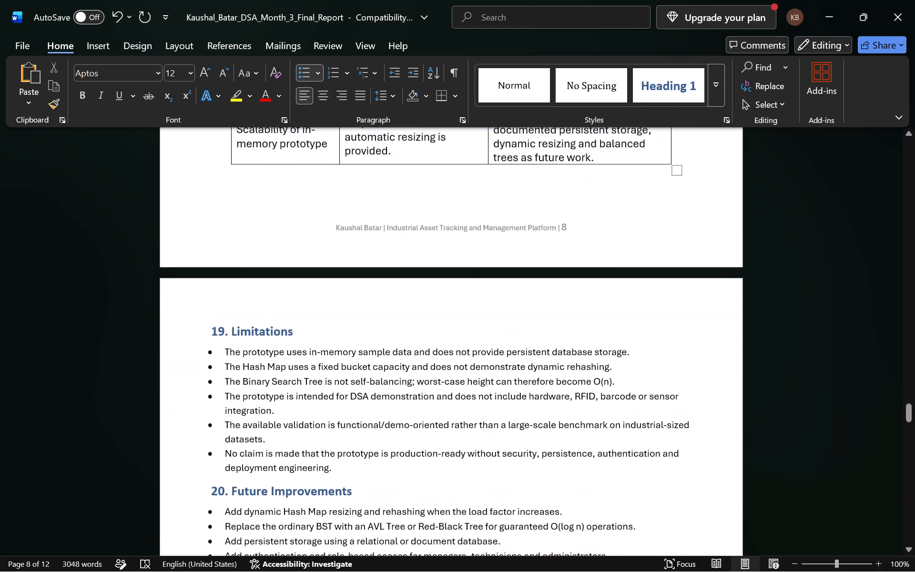
pyautogui.scroll(-3, 255, 278)
pyautogui.scroll(-2, 397, 399)
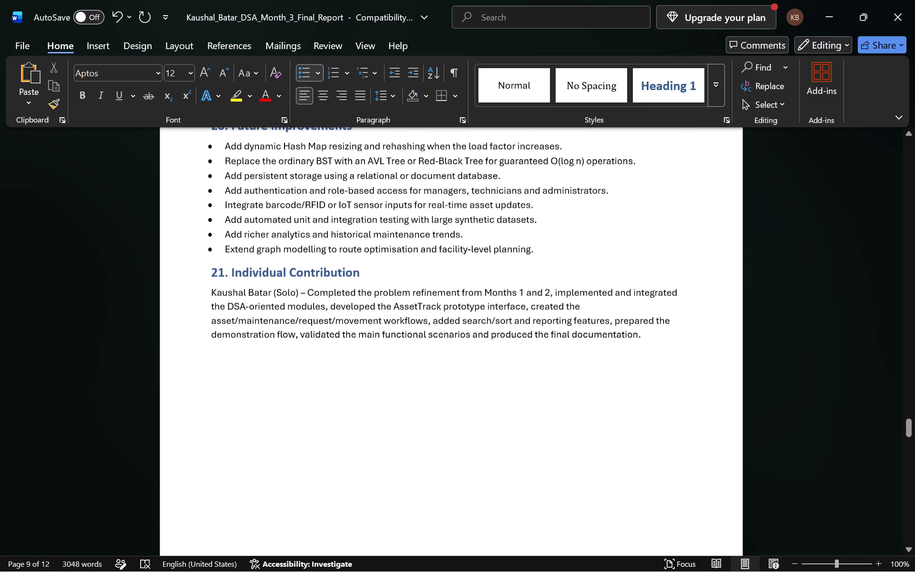
pyautogui.moveTo(590, 334); pyautogui.dragTo(601, 337)
pyautogui.click(652, 340)
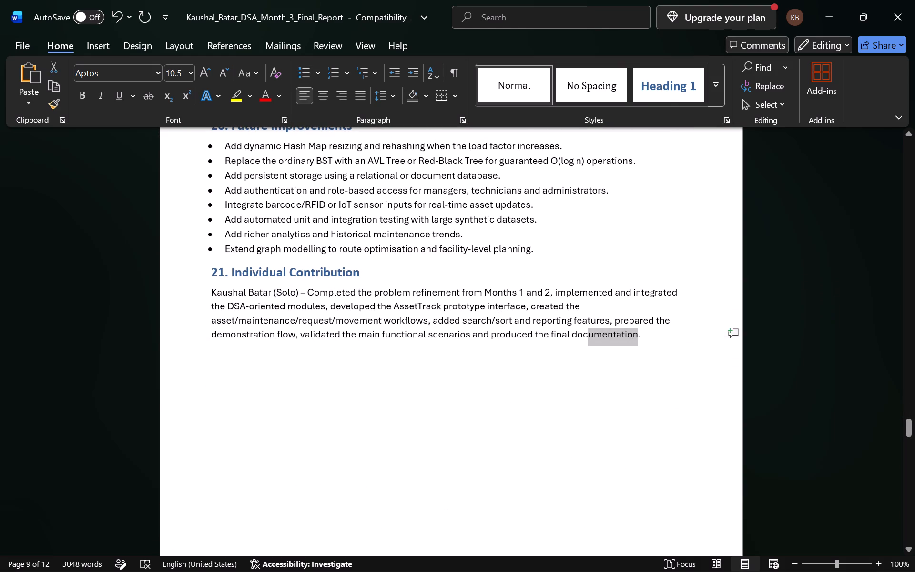
pyautogui.moveTo(652, 340); pyautogui.dragTo(214, 114)
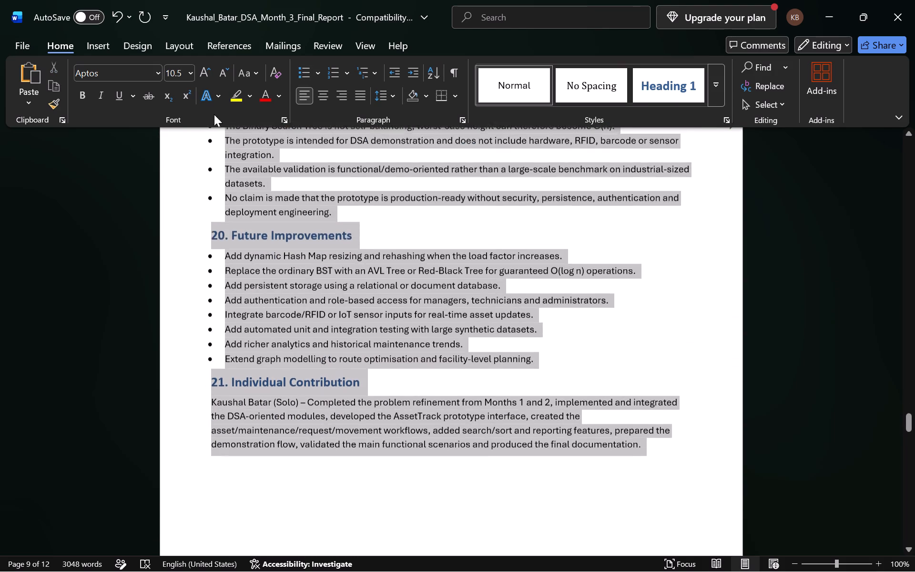
pyautogui.moveTo(214, 114); pyautogui.dragTo(203, 222)
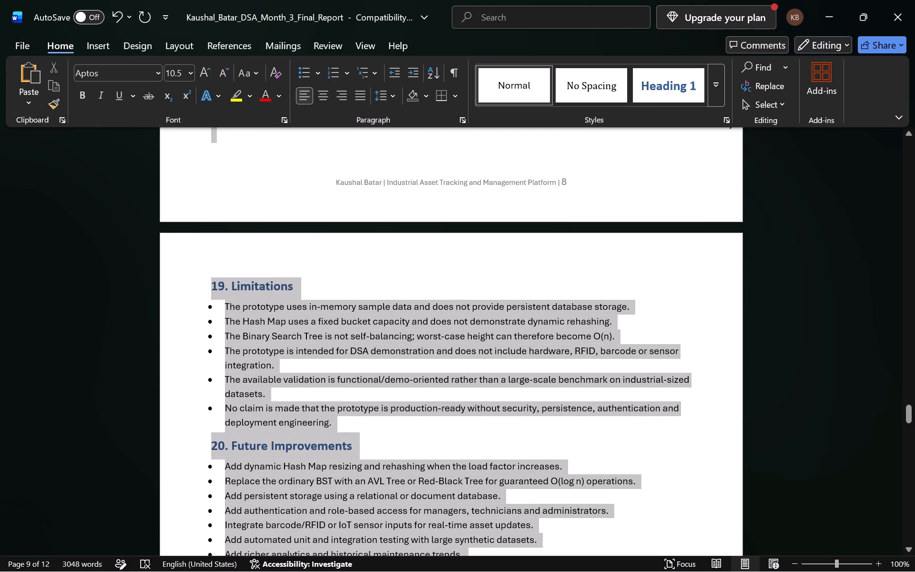
pyautogui.moveTo(203, 222); pyautogui.dragTo(203, 257)
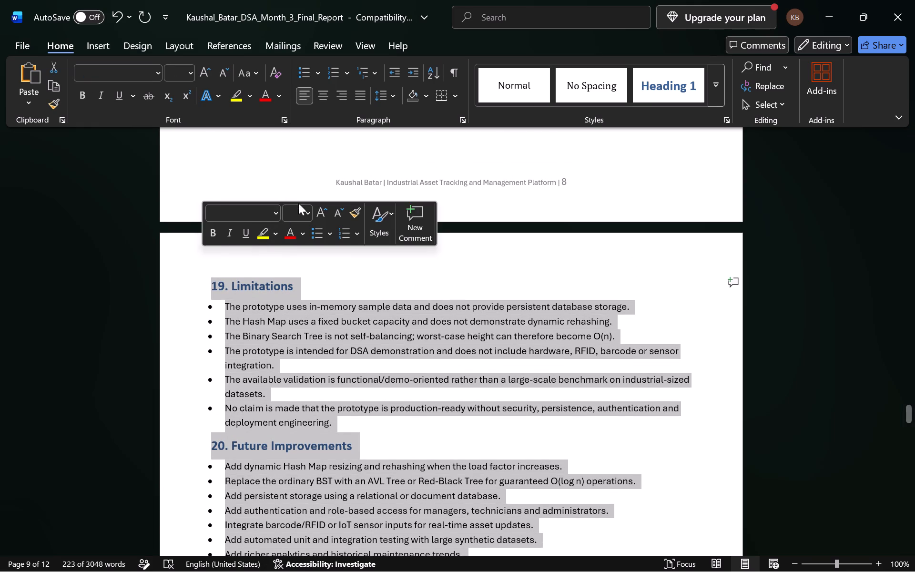
pyautogui.click(311, 209)
pyautogui.click(295, 302)
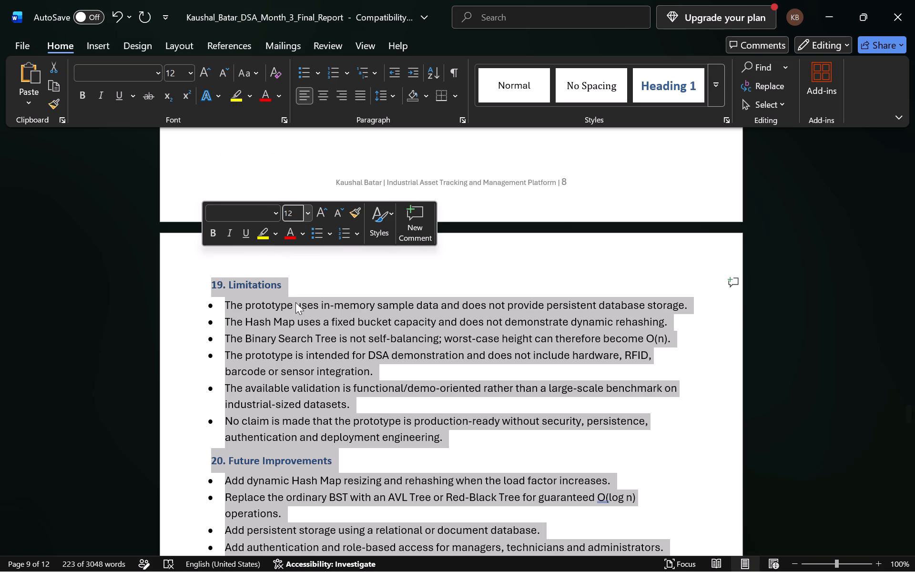
# Enlarge the "22. Progress Summary" table vertically so its rows are roughly twice as tall, keeping its width nearly the same.
pyautogui.scroll(-6, 339, 327)
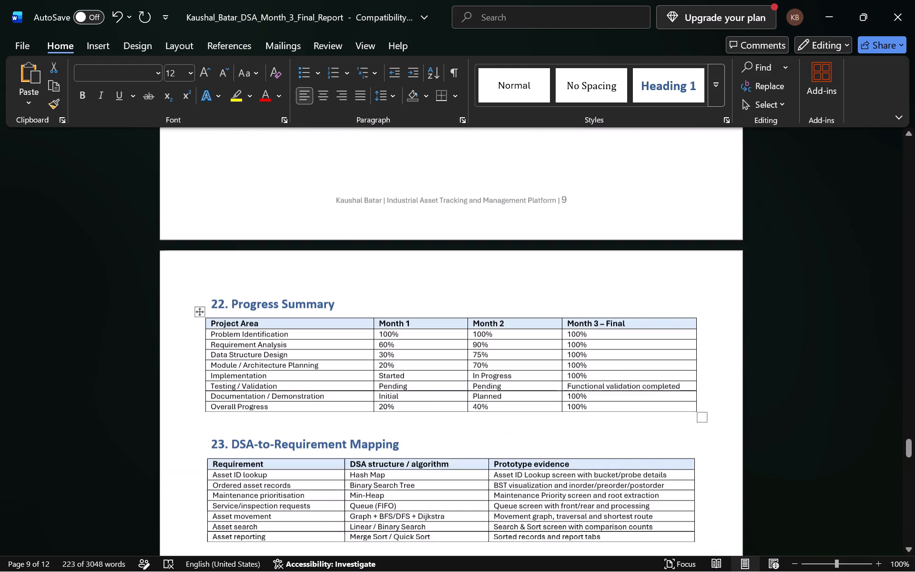
pyautogui.scroll(-1, 339, 327)
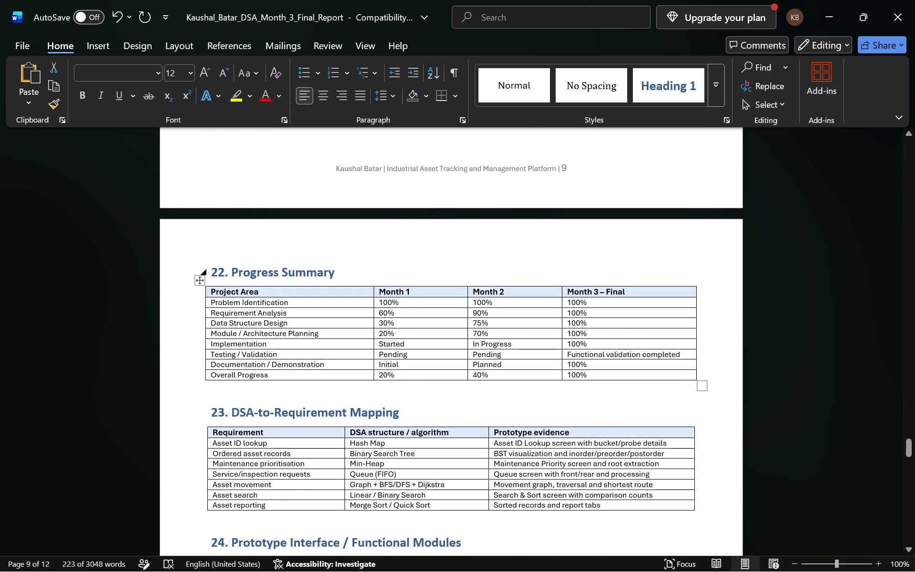
pyautogui.scroll(3, 510, 266)
pyautogui.scroll(-1, 510, 266)
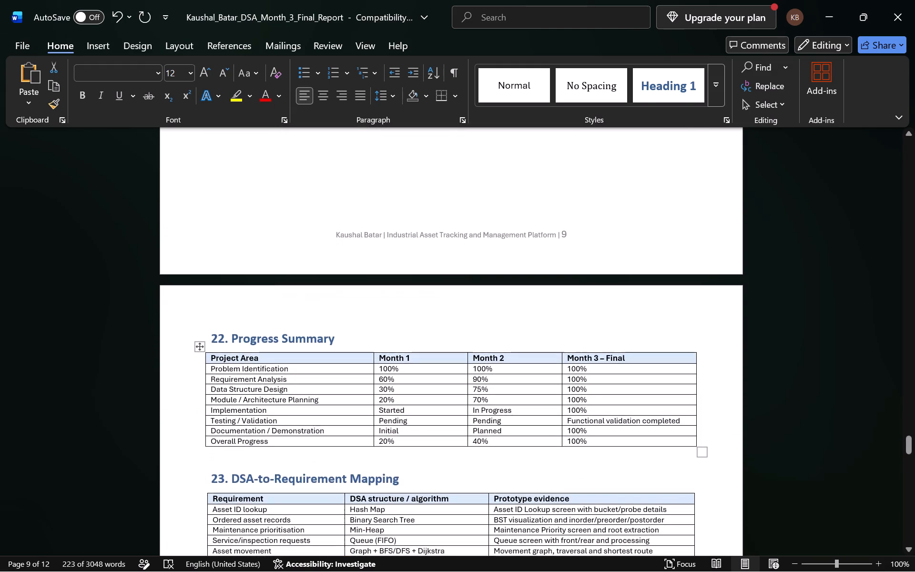
pyautogui.scroll(-1, 608, 424)
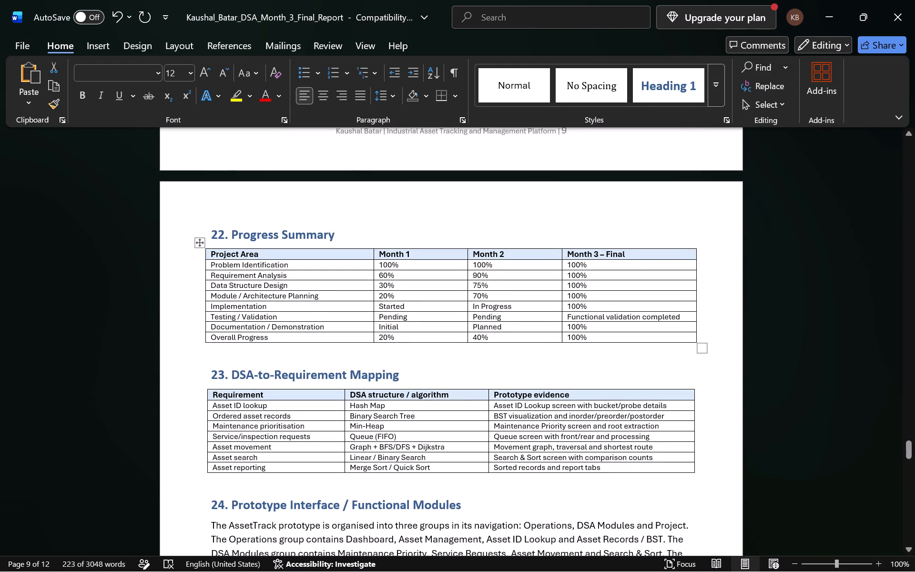
pyautogui.moveTo(699, 347); pyautogui.dragTo(701, 449)
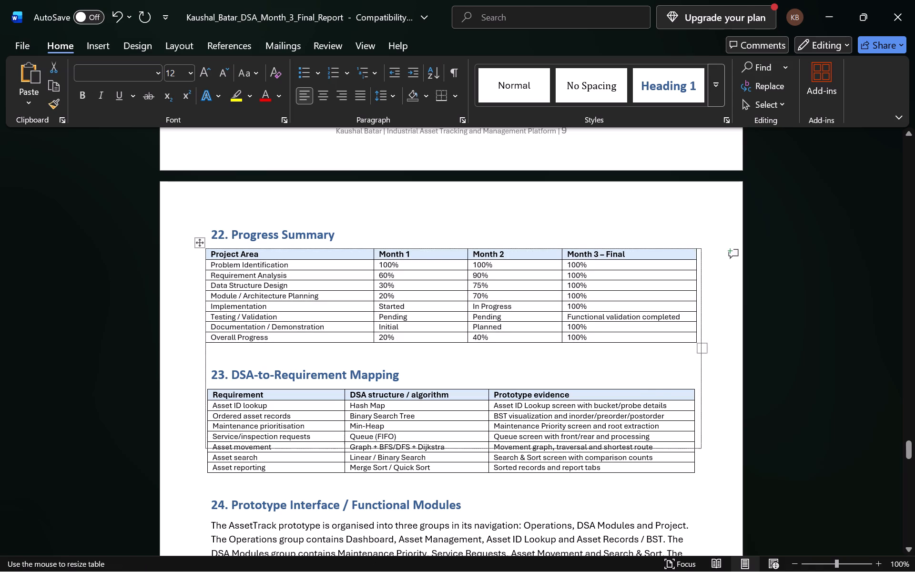
pyautogui.moveTo(701, 449); pyautogui.dragTo(700, 453)
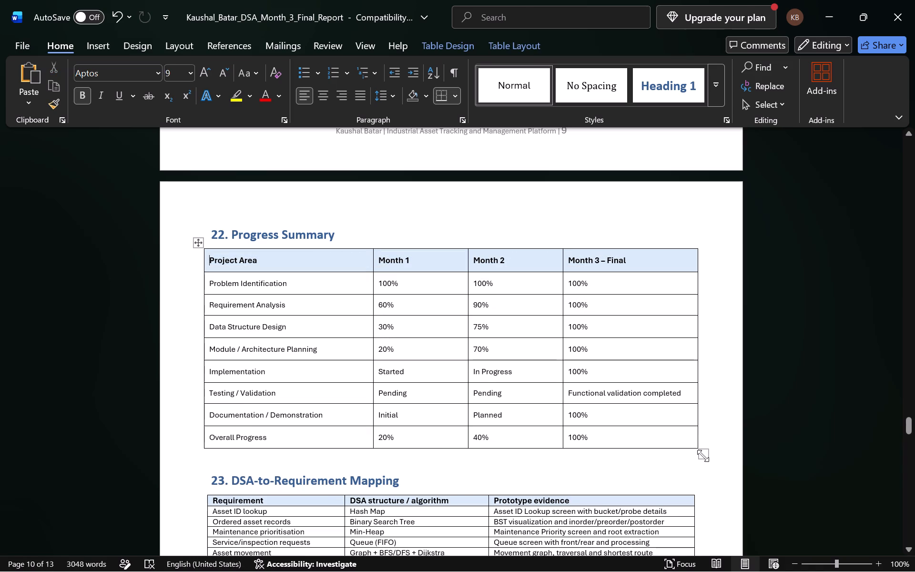
pyautogui.moveTo(701, 452); pyautogui.dragTo(700, 449)
pyautogui.moveTo(700, 449); pyautogui.dragTo(695, 428)
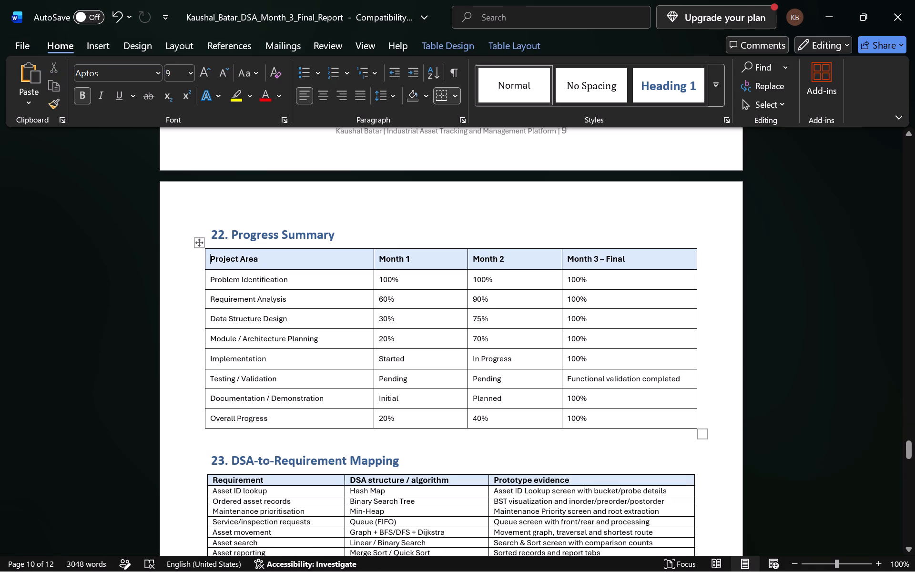
# Set the "22. Progress Summary" heading and all text in its table to font size 12.
pyautogui.moveTo(657, 422); pyautogui.dragTo(86, 242)
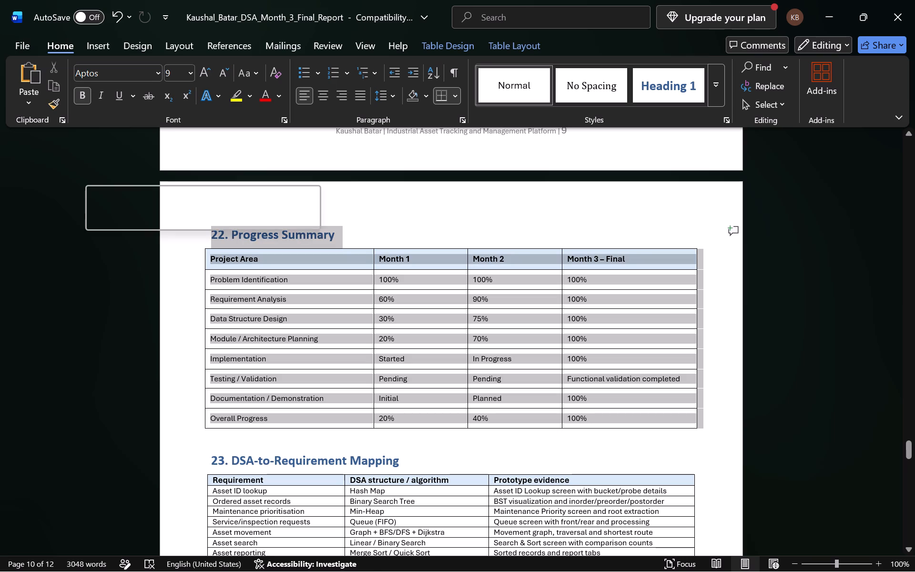
pyautogui.click(188, 194)
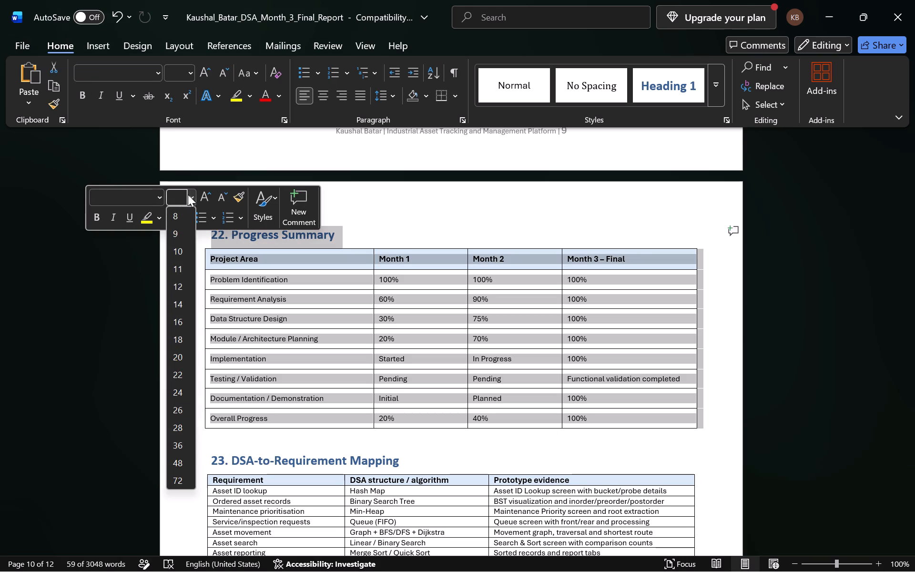
pyautogui.click(179, 294)
# Enlarge the "23. DSA-to-Requirement Mapping" table by stretching it vertically, making its rows more than twice as tall.
pyautogui.scroll(-1, 179, 294)
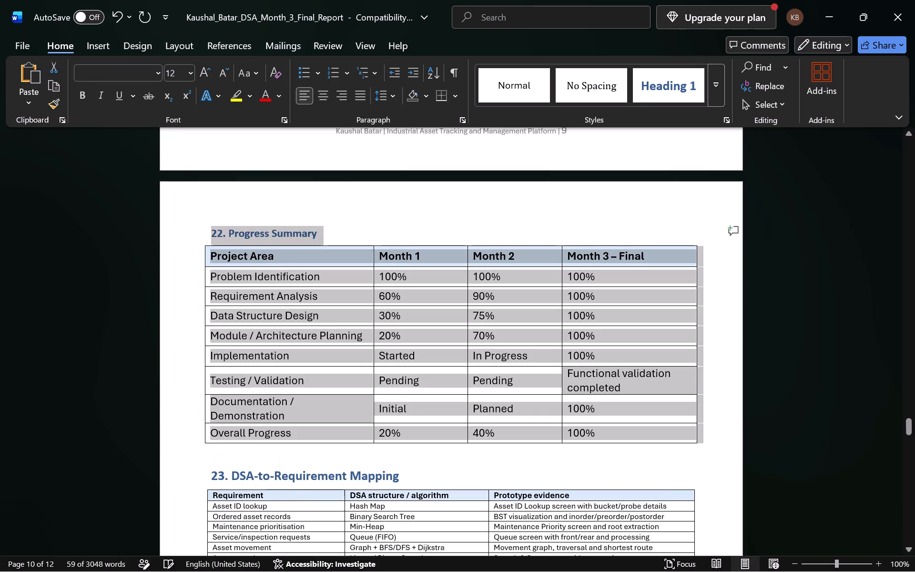
pyautogui.scroll(-5, 179, 294)
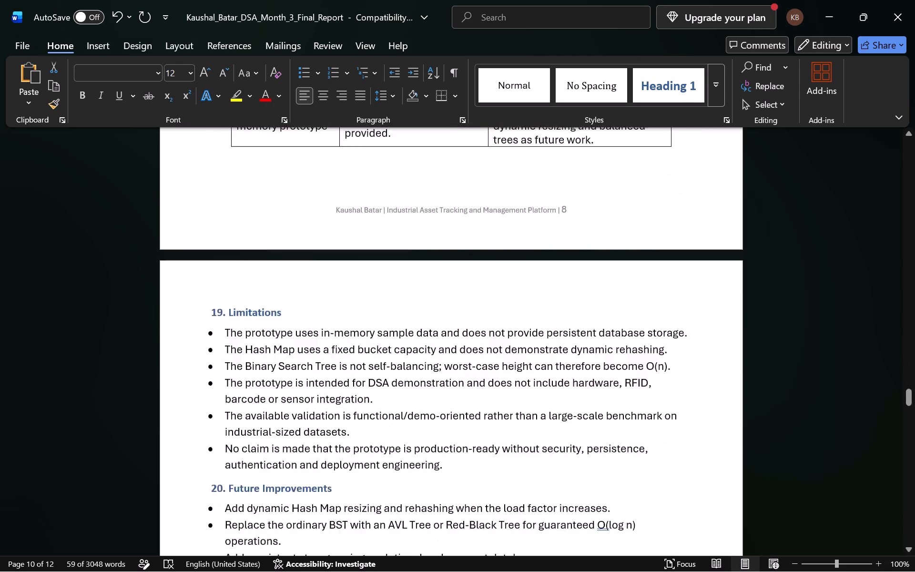
pyautogui.scroll(-4, 179, 294)
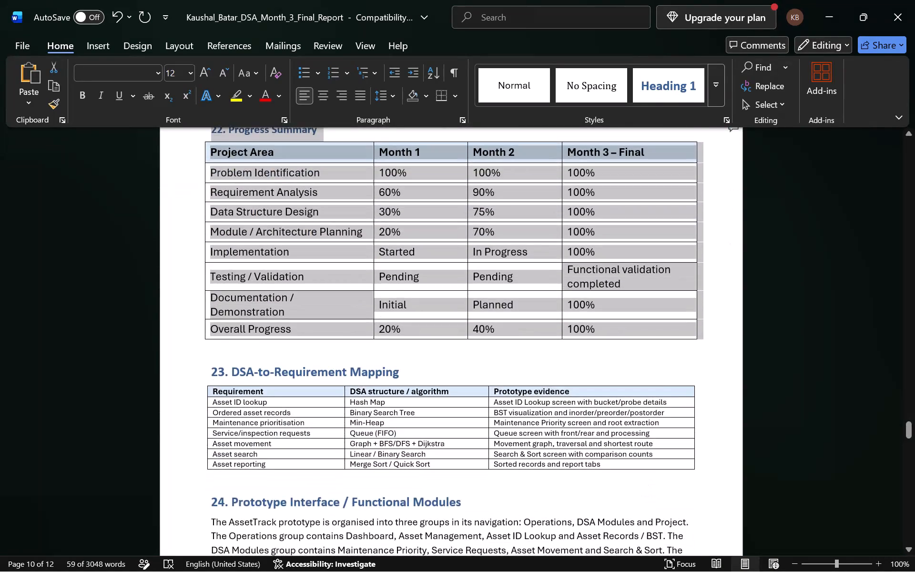
pyautogui.scroll(-3, 183, 278)
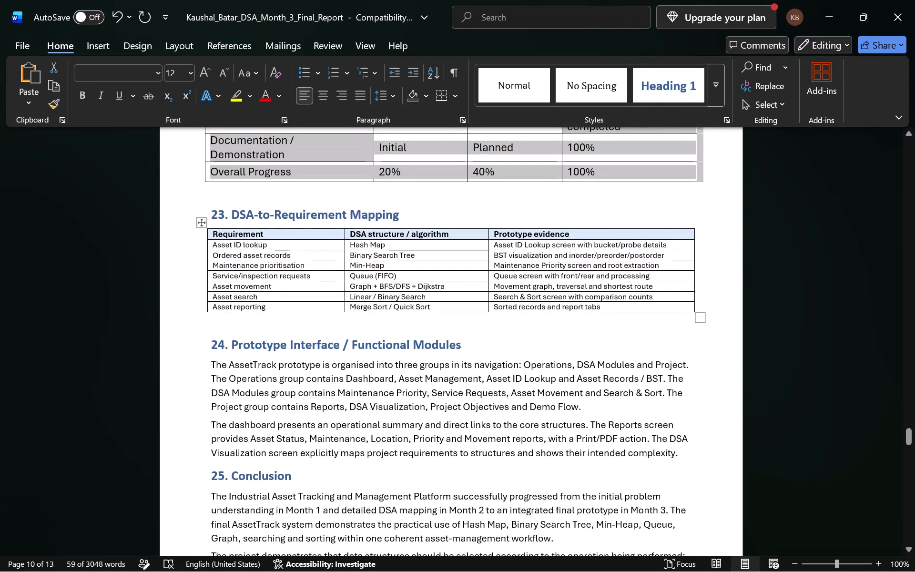
pyautogui.moveTo(695, 317); pyautogui.dragTo(698, 330)
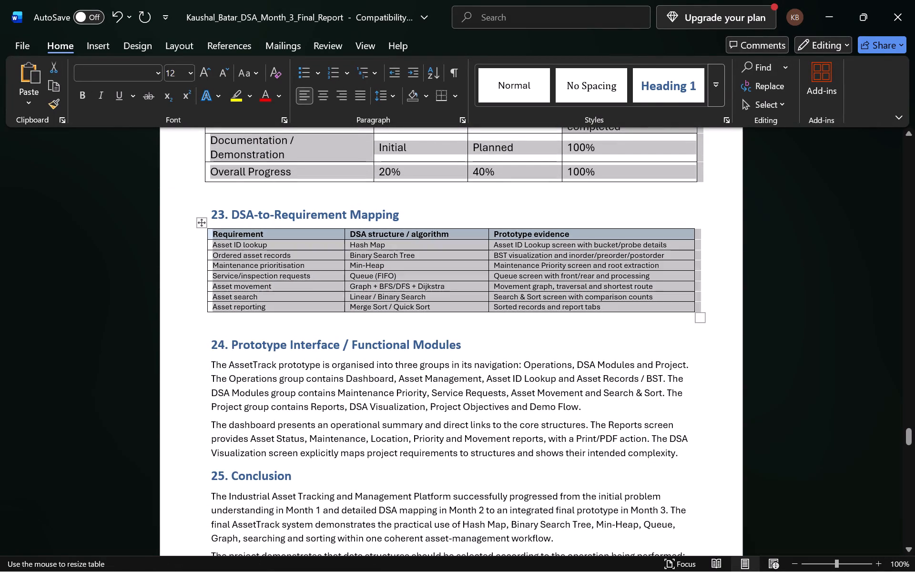
pyautogui.moveTo(698, 330); pyautogui.dragTo(694, 457)
# Set all text in the section 23 requirement mapping table, including the header row, to font size 12.
pyautogui.scroll(-1, 662, 444)
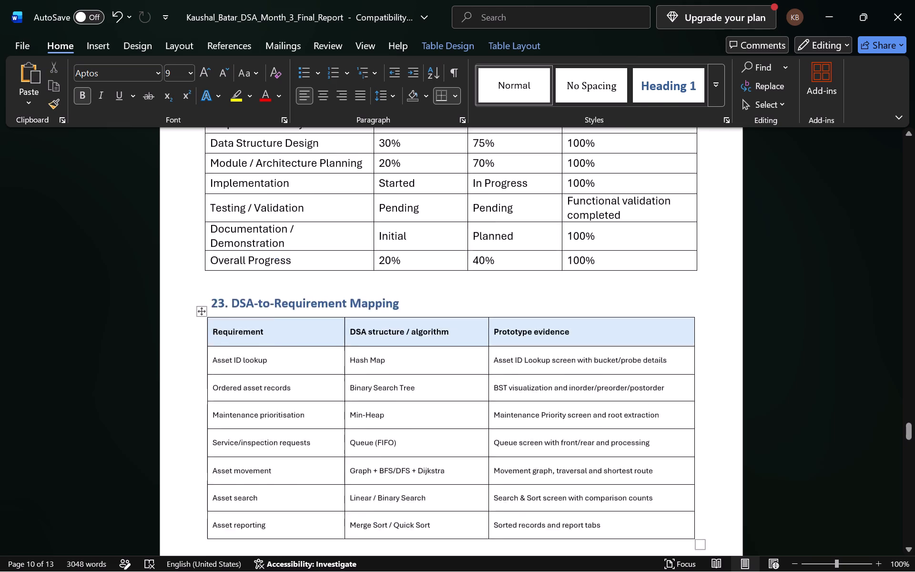
pyautogui.scroll(-2, 662, 444)
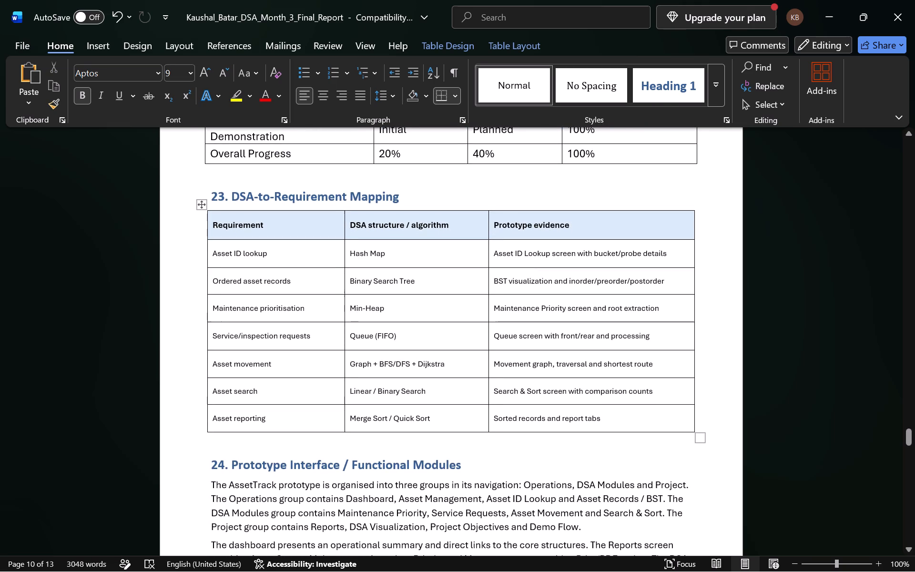
pyautogui.moveTo(620, 420); pyautogui.dragTo(254, 258)
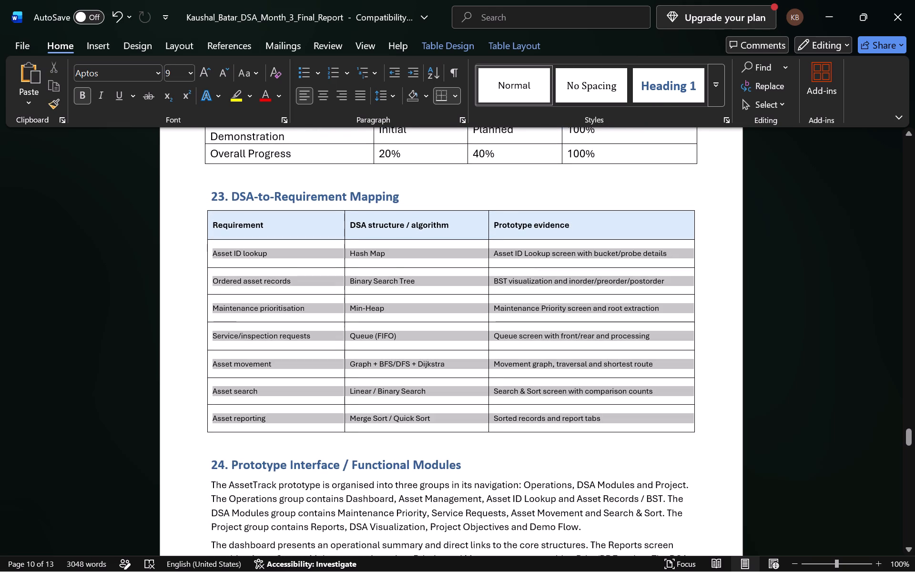
pyautogui.moveTo(254, 258); pyautogui.dragTo(230, 223)
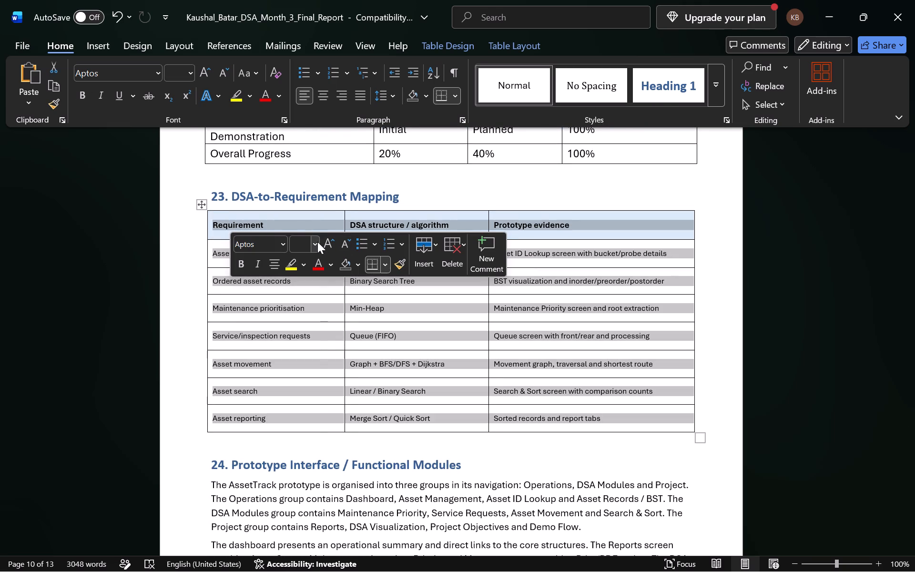
pyautogui.moveTo(317, 242); pyautogui.dragTo(306, 332)
pyautogui.click(306, 332)
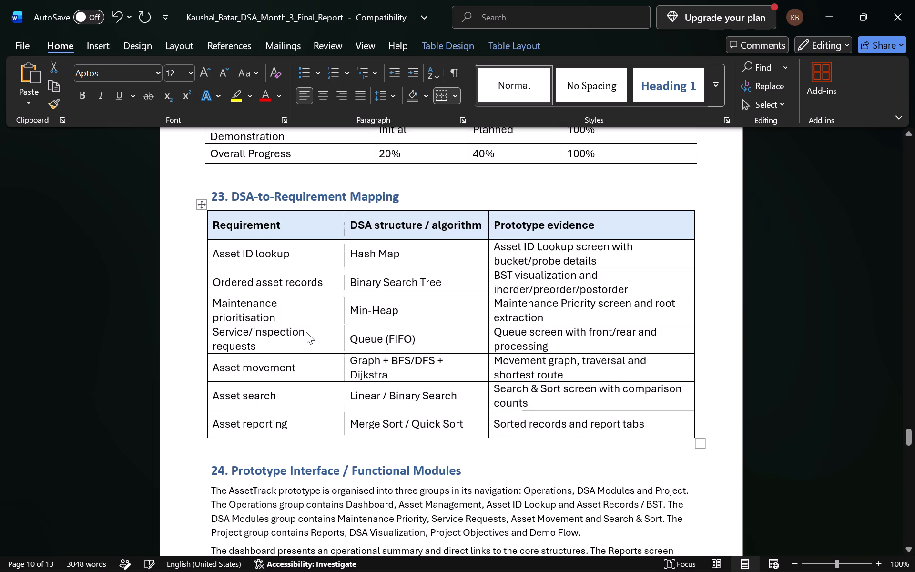
# Set section "24. Prototype Interface / Functional Modules", including its heading and both paragraphs, to font size 12.
pyautogui.scroll(-3, 306, 332)
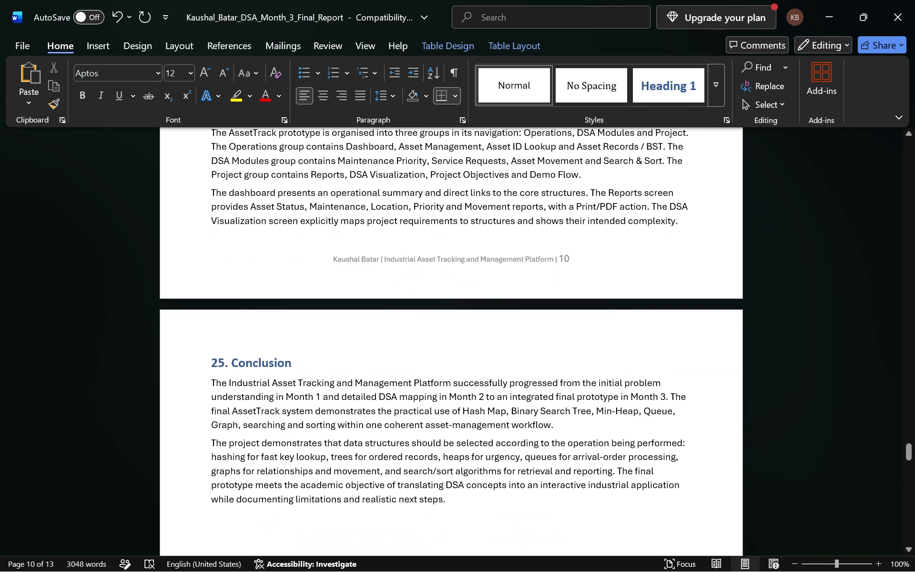
pyautogui.moveTo(702, 218); pyautogui.dragTo(207, 191)
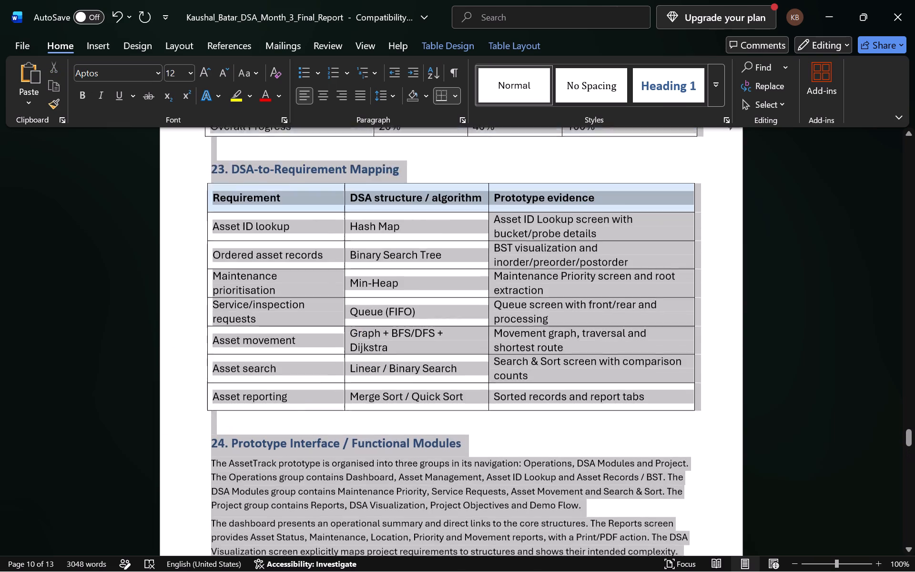
pyautogui.moveTo(207, 191); pyautogui.dragTo(191, 449)
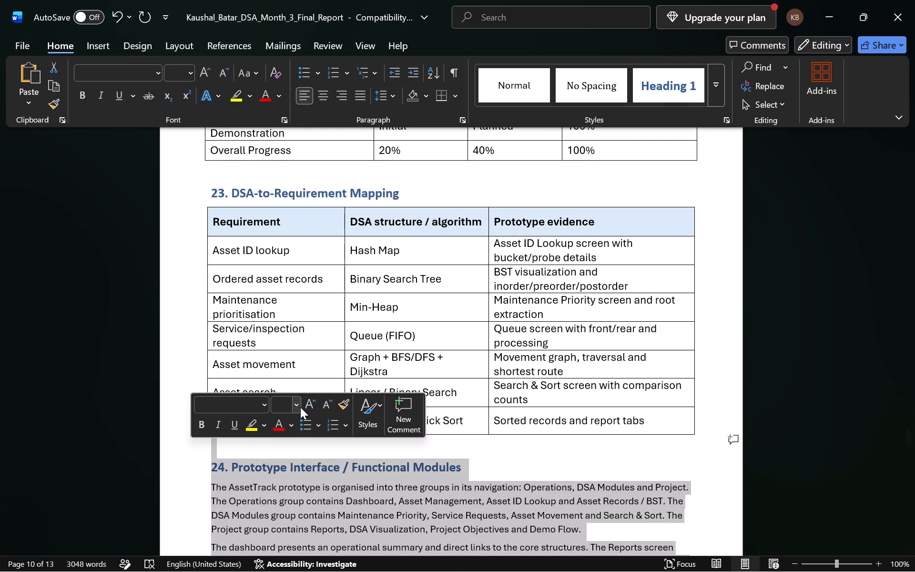
pyautogui.moveTo(300, 407); pyautogui.dragTo(290, 199)
pyautogui.click(290, 199)
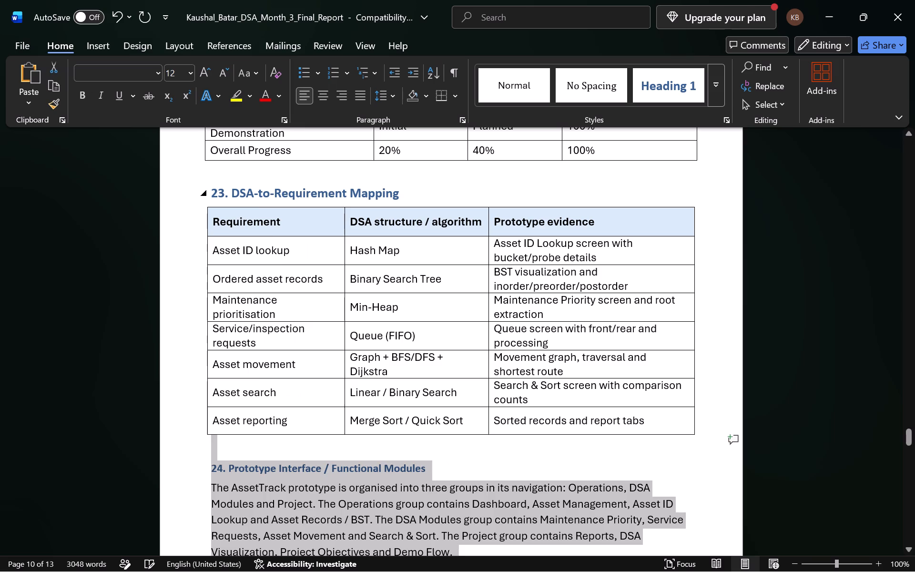
# Set section "25. Conclusion", including its heading and both paragraphs, to font size 12.
pyautogui.scroll(-3, 301, 321)
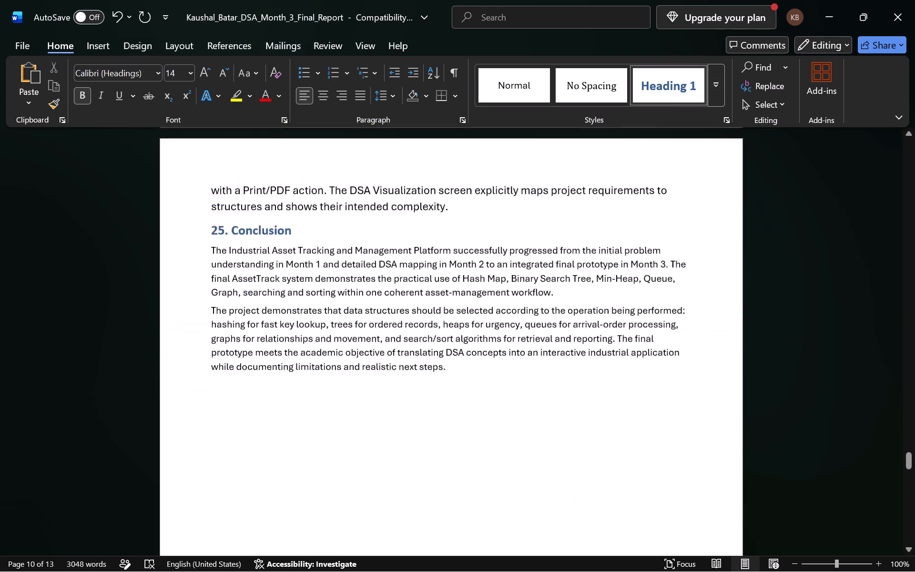
pyautogui.scroll(-2, 301, 321)
pyautogui.moveTo(456, 363); pyautogui.dragTo(234, 254)
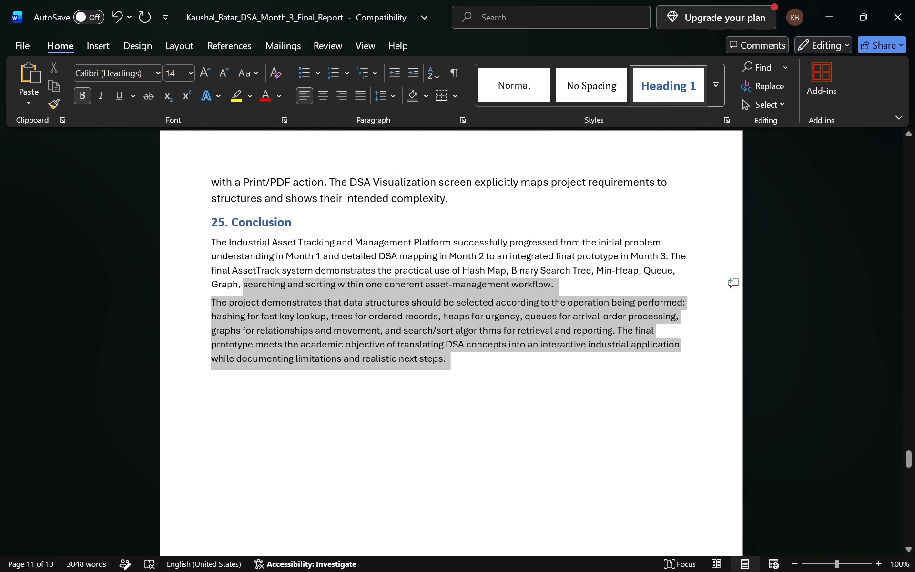
pyautogui.moveTo(234, 254); pyautogui.dragTo(175, 145)
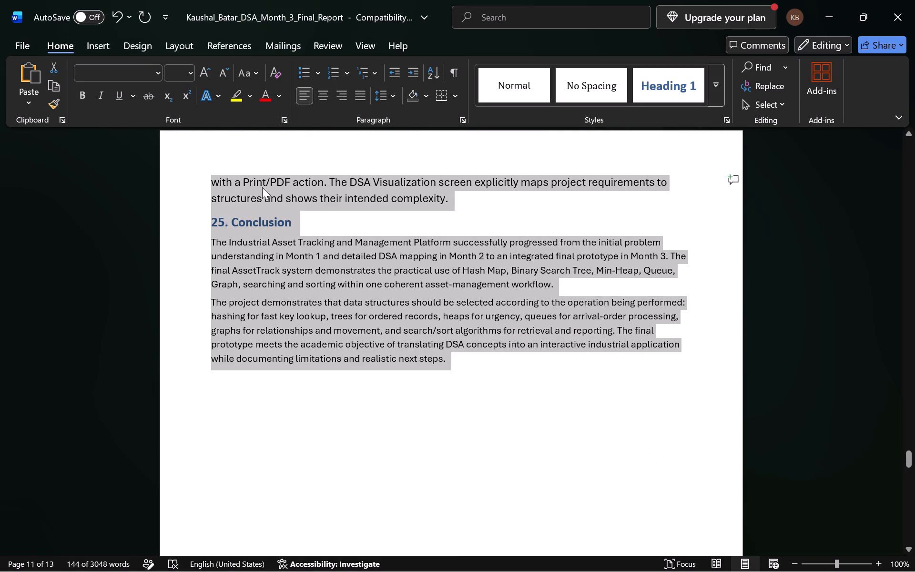
pyautogui.moveTo(189, 72); pyautogui.dragTo(189, 133)
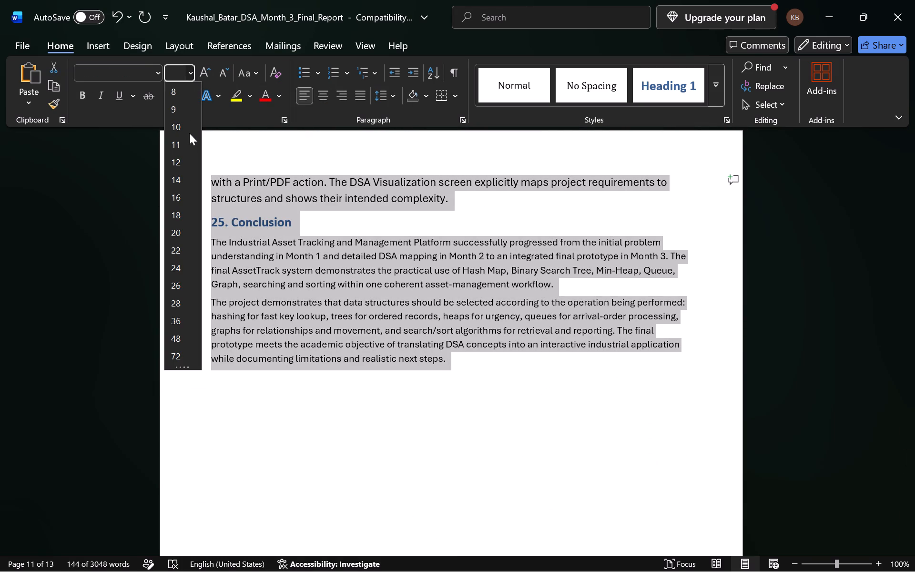
pyautogui.moveTo(189, 133); pyautogui.dragTo(171, 171)
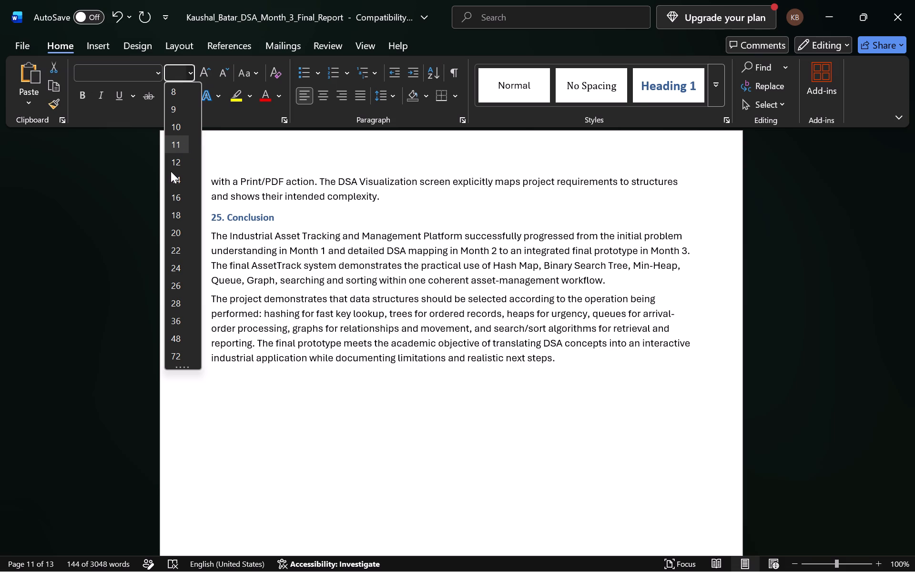
pyautogui.moveTo(171, 171); pyautogui.dragTo(176, 163)
pyautogui.click(176, 163)
# Set all text from "26. References" through Appendix A and the Appendix B checklist at the document's end to font size 12.
pyautogui.scroll(-2, 176, 163)
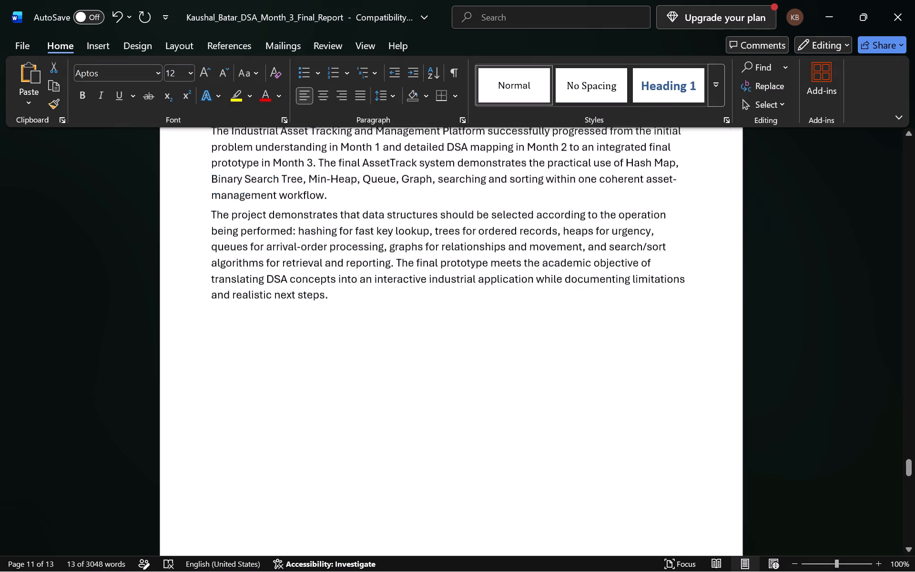
pyautogui.scroll(-6, 176, 163)
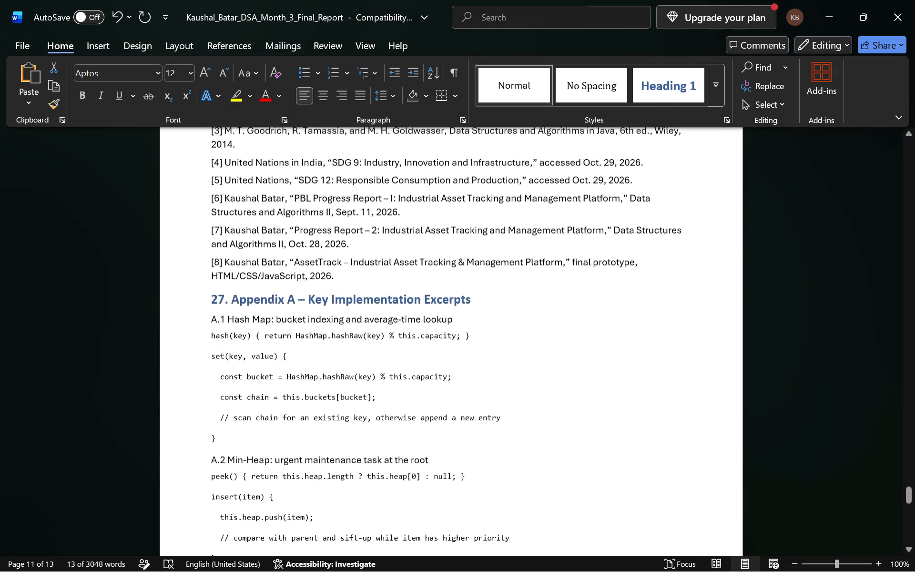
pyautogui.scroll(-1, 176, 163)
pyautogui.scroll(-4, 240, 185)
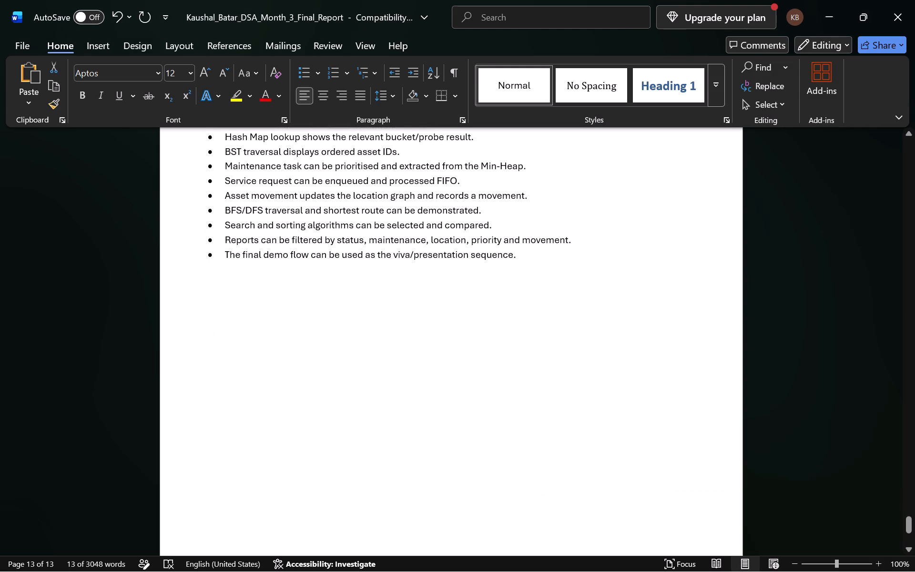
pyautogui.moveTo(525, 259); pyautogui.dragTo(167, 106)
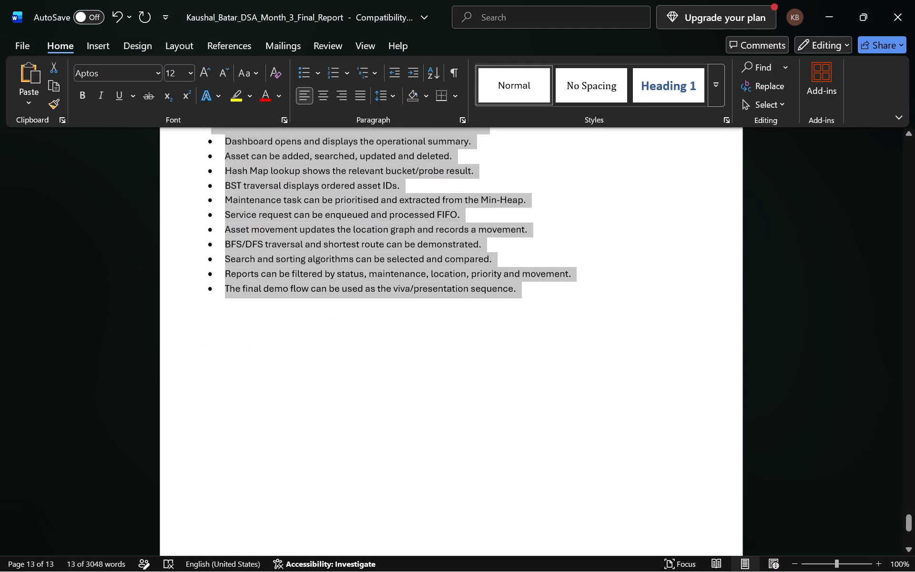
pyautogui.moveTo(167, 106); pyautogui.dragTo(177, 114)
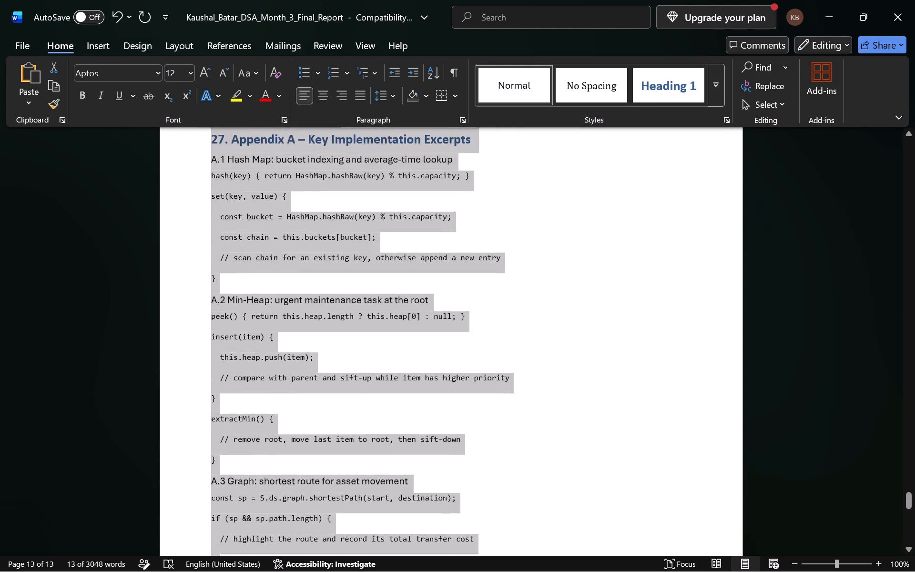
pyautogui.moveTo(177, 114); pyautogui.dragTo(184, 108)
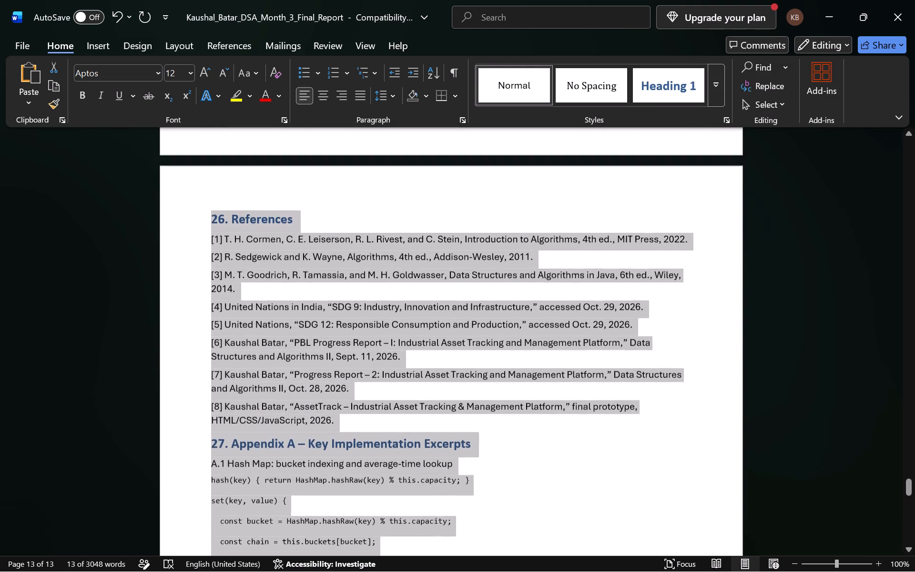
pyautogui.moveTo(184, 108); pyautogui.dragTo(200, 346)
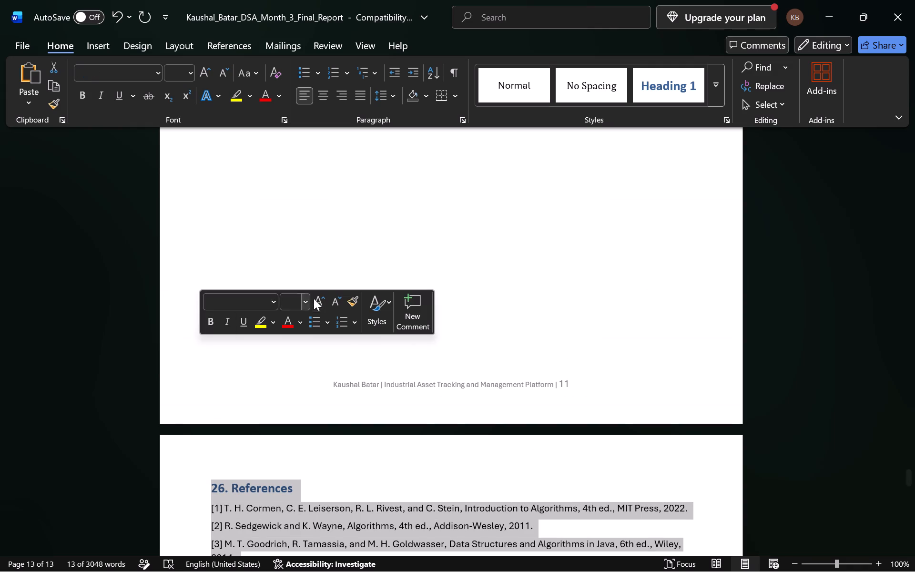
pyautogui.click(303, 300)
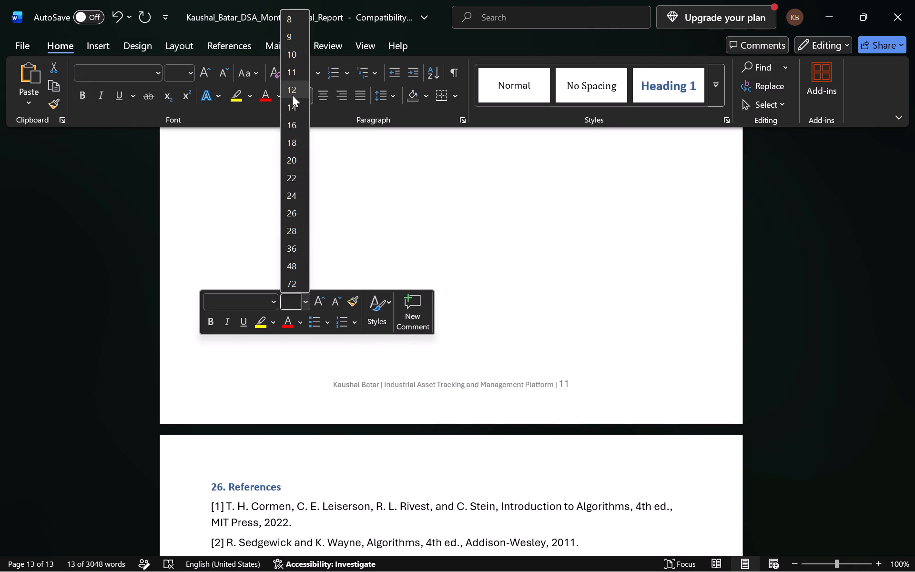
pyautogui.click(293, 94)
pyautogui.scroll(2, 284, 211)
pyautogui.scroll(-2, 284, 211)
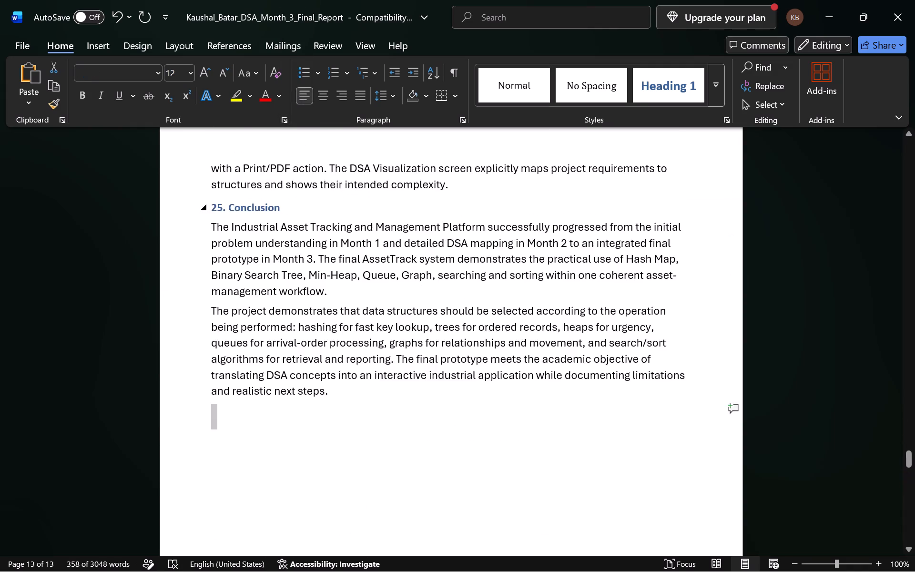
pyautogui.scroll(-4, 284, 211)
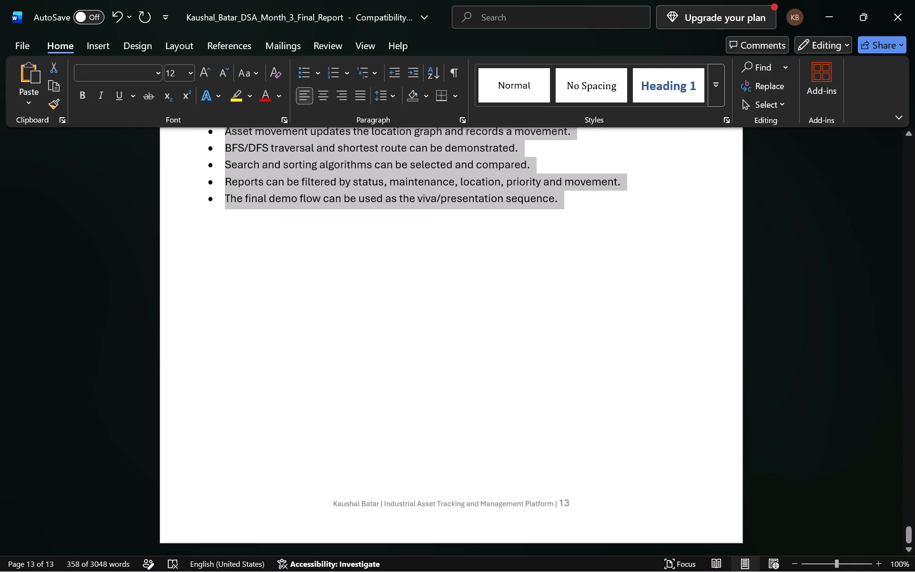
pyautogui.scroll(-1, 284, 211)
pyautogui.scroll(2, 340, 357)
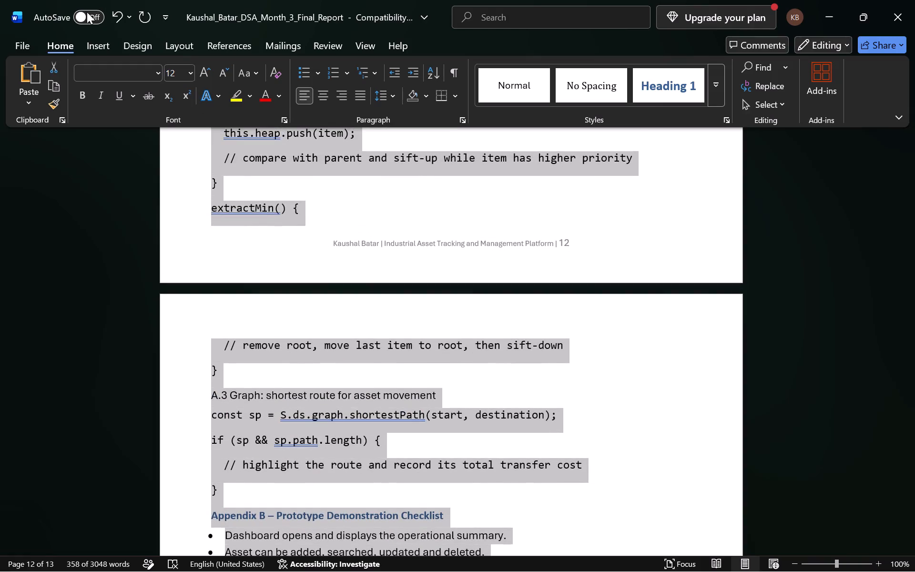
# Turn on AutoSave for the report by uploading it to the personal OneDrive.
pyautogui.click(87, 12)
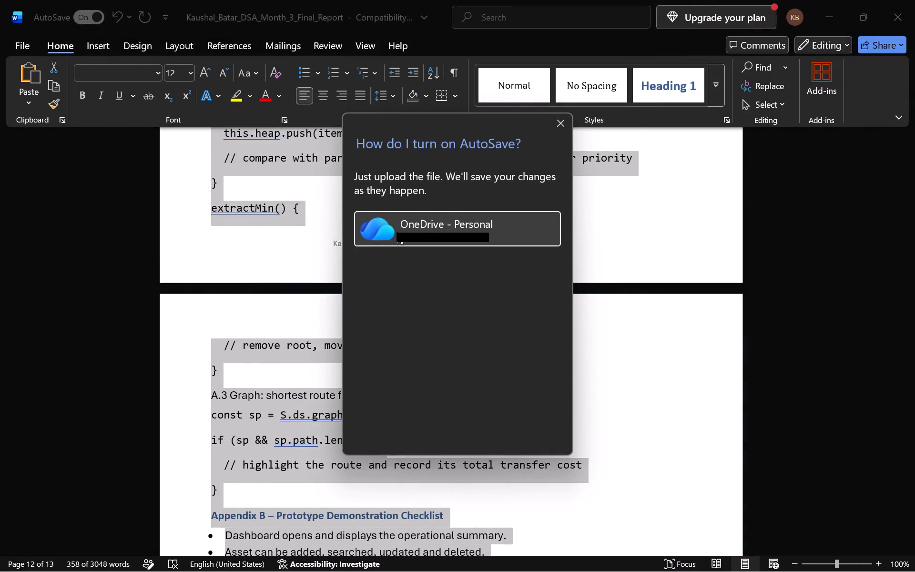
pyautogui.click(397, 232)
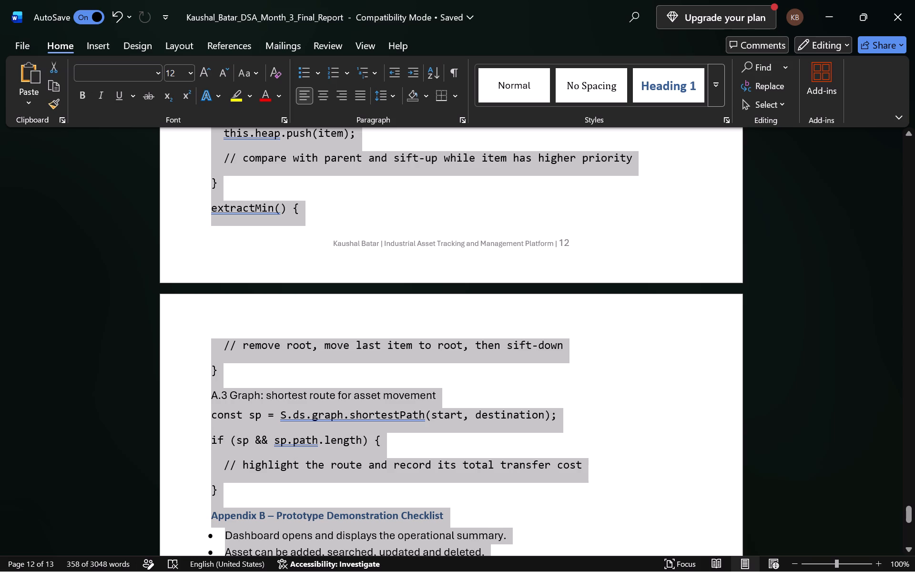
# Save a PDF copy of the report in the OneDrive Desktop folder, and close the published PDF.
pyautogui.click(18, 41)
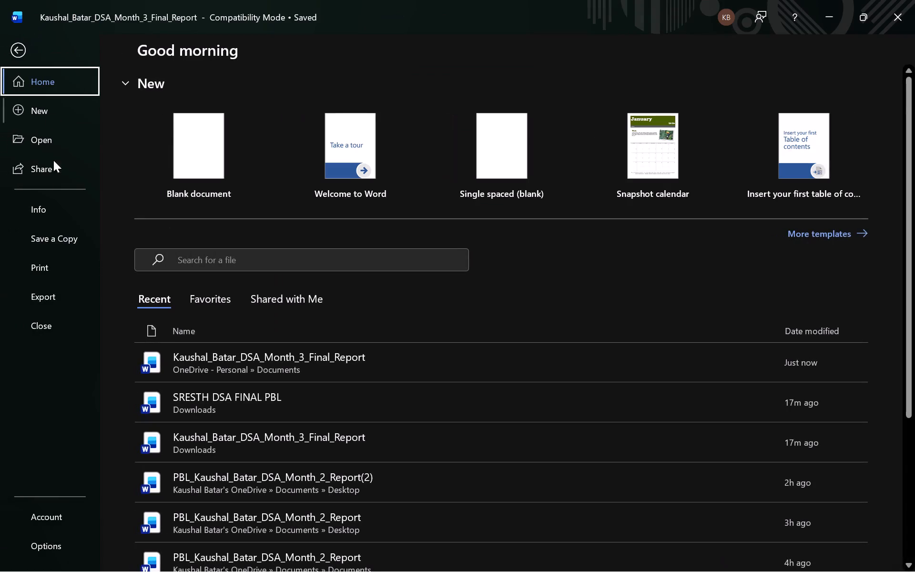
pyautogui.click(47, 234)
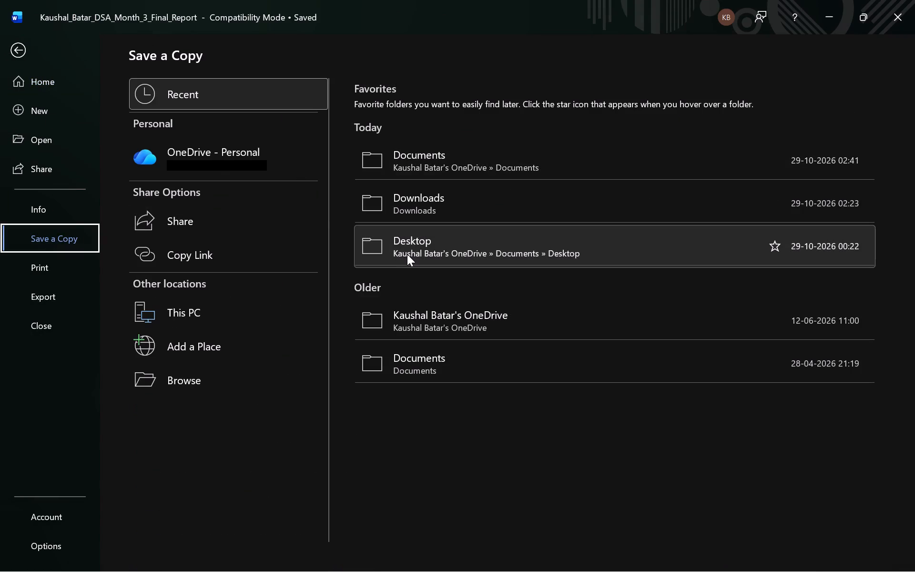
pyautogui.click(407, 254)
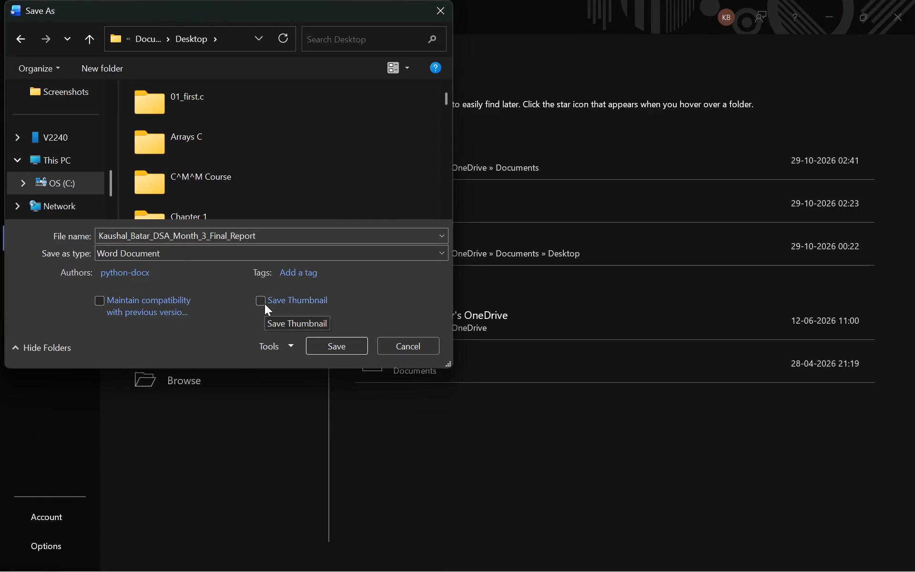
pyautogui.click(417, 246)
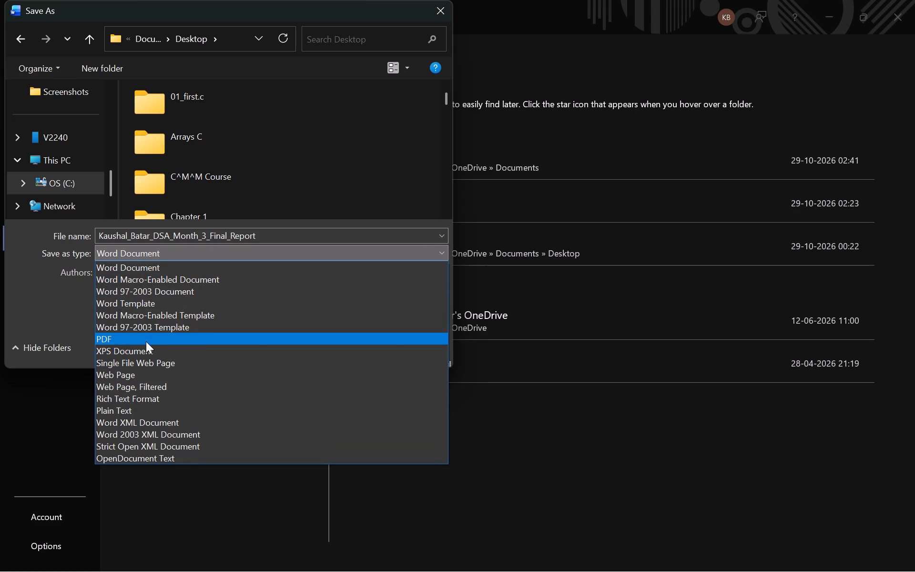
pyautogui.click(146, 341)
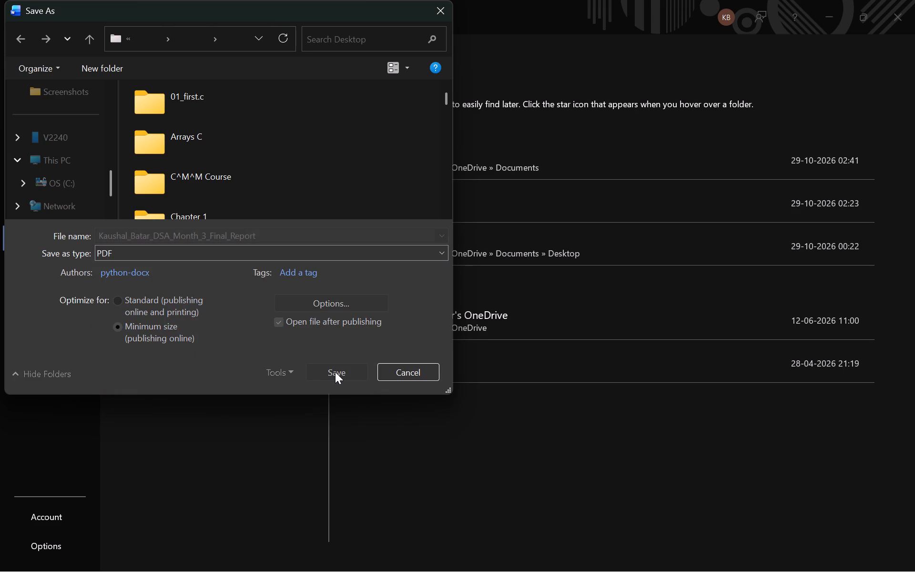
pyautogui.click(335, 372)
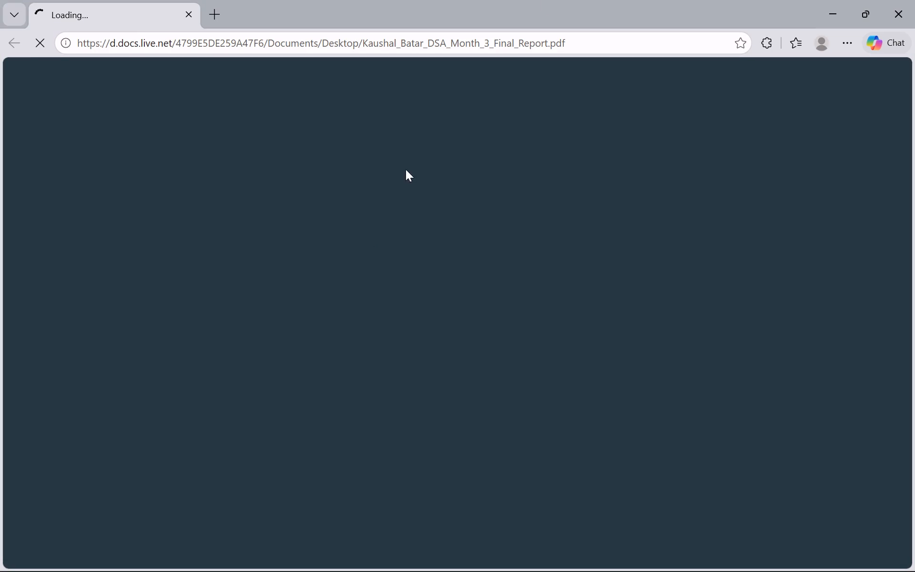
pyautogui.click(914, 0)
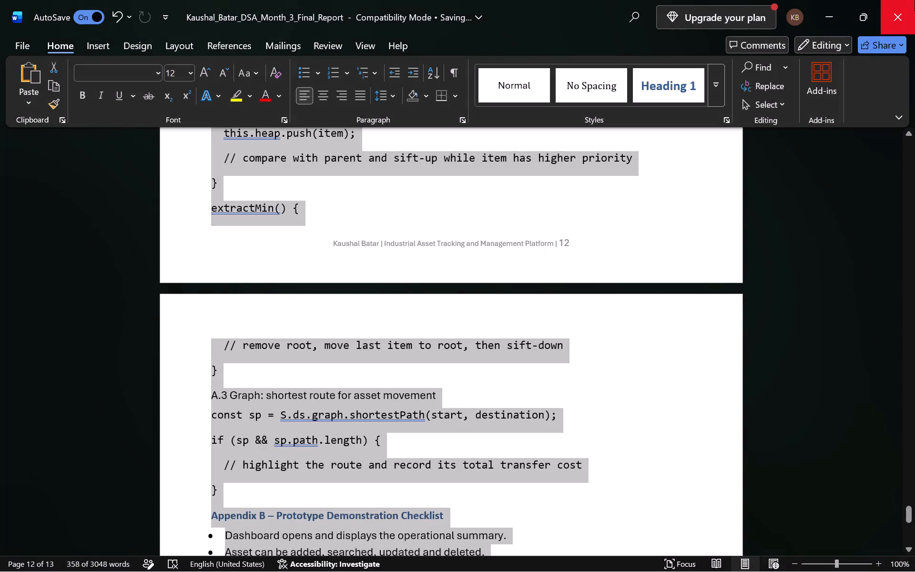